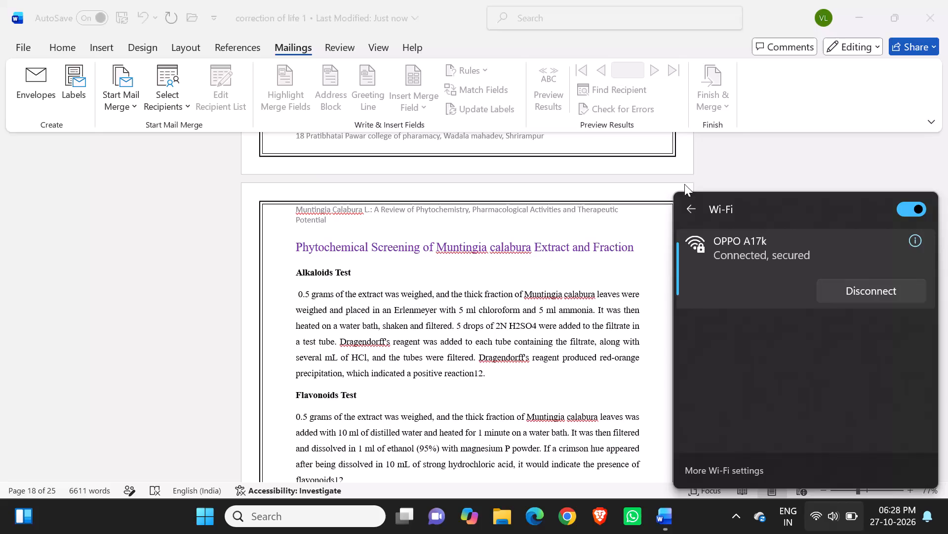
# Dismiss the Wi-Fi quick settings and return to the "correction of life 1" document.
pyautogui.click(688, 201)
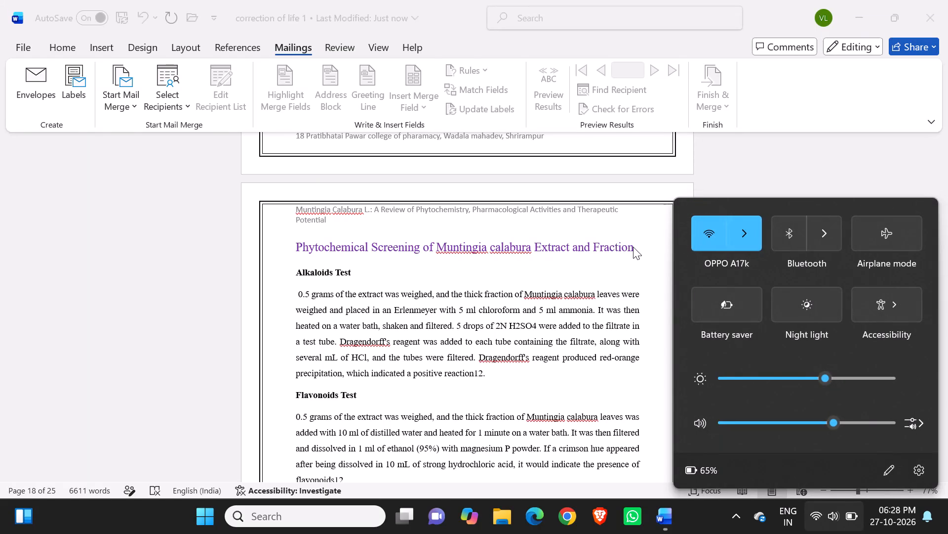
pyautogui.click(633, 247)
pyautogui.scroll(-1, 633, 247)
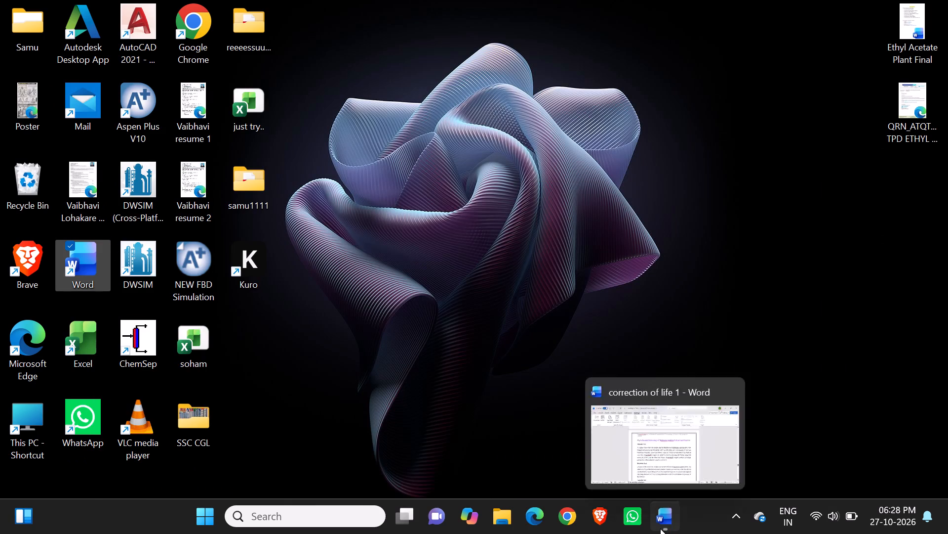
pyautogui.click(660, 529)
# Review the document backwards from the Phytochemical Screening section to the Antidiabetic activity of M. calabura section.
pyautogui.scroll(3, 607, 394)
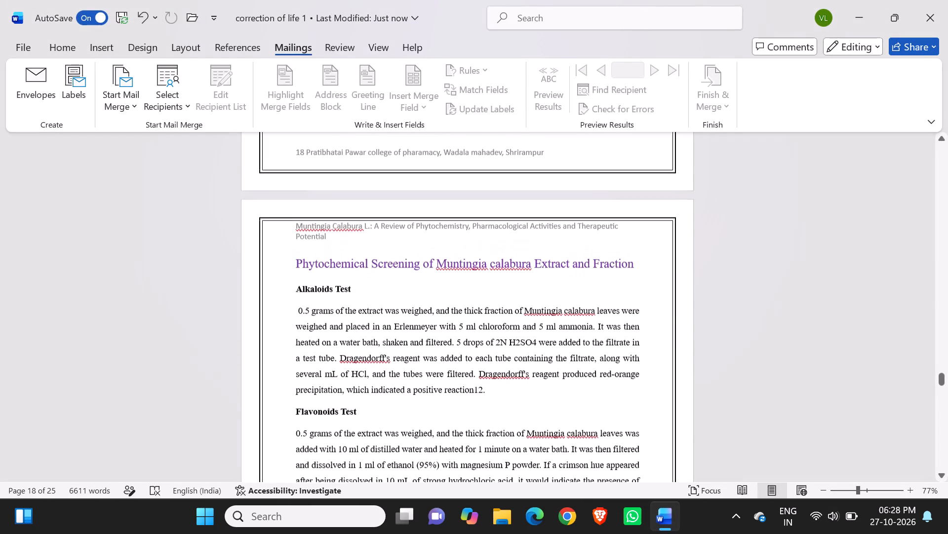
pyautogui.scroll(8, 607, 394)
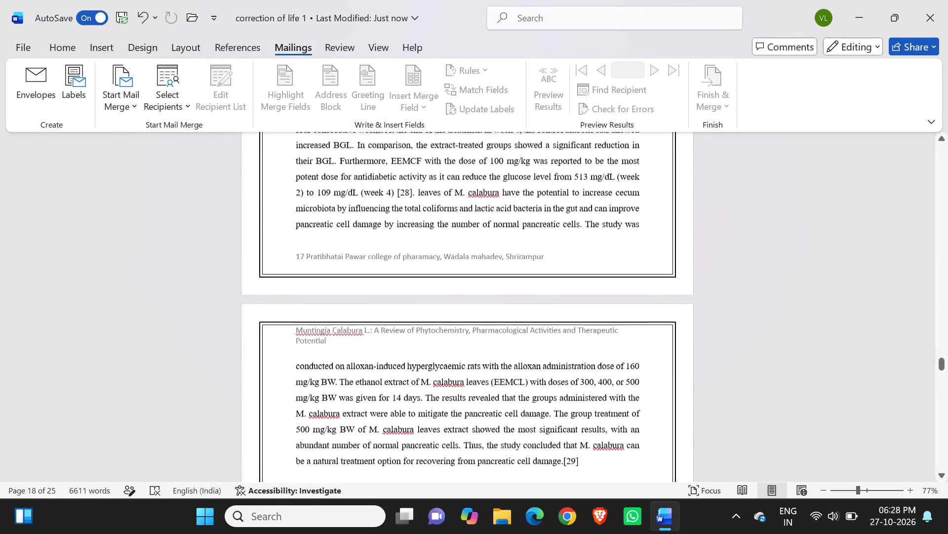
pyautogui.scroll(7, 607, 394)
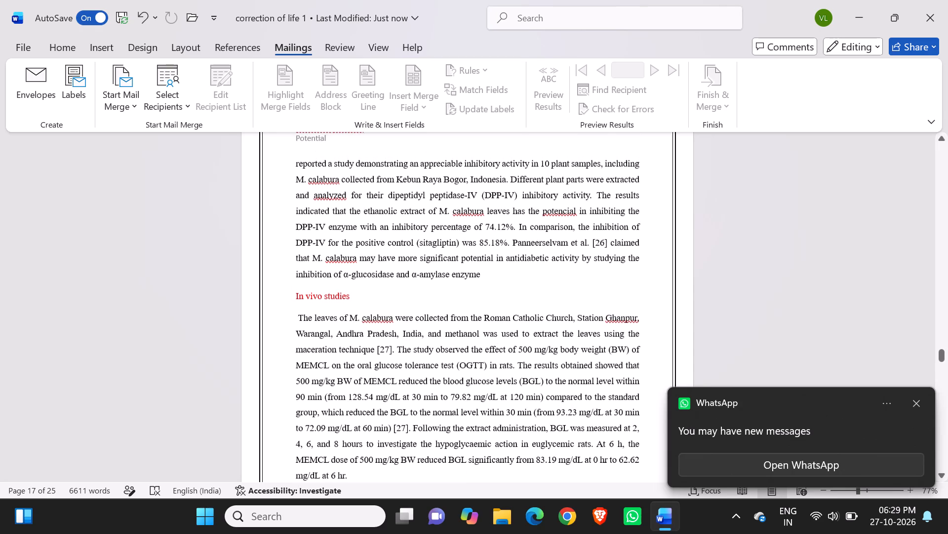
pyautogui.scroll(1, 606, 465)
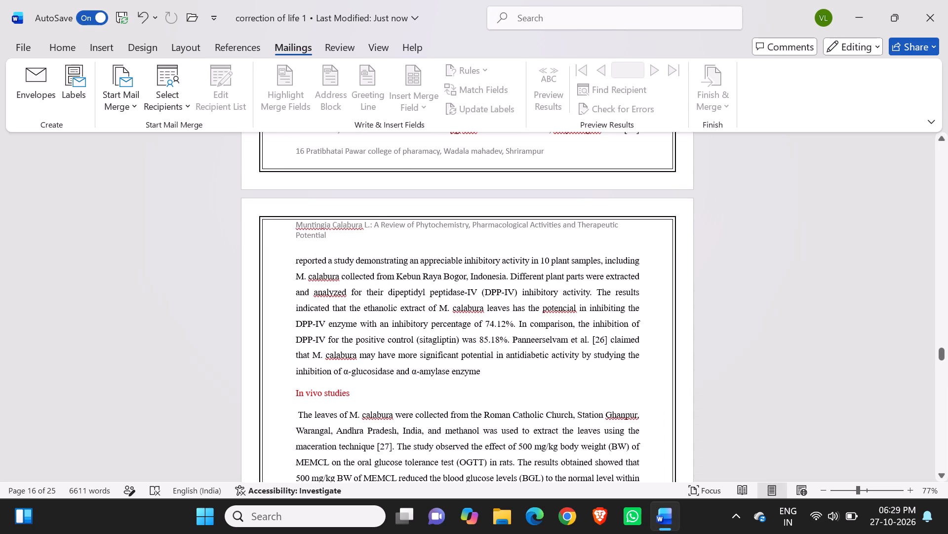
pyautogui.scroll(5, 591, 381)
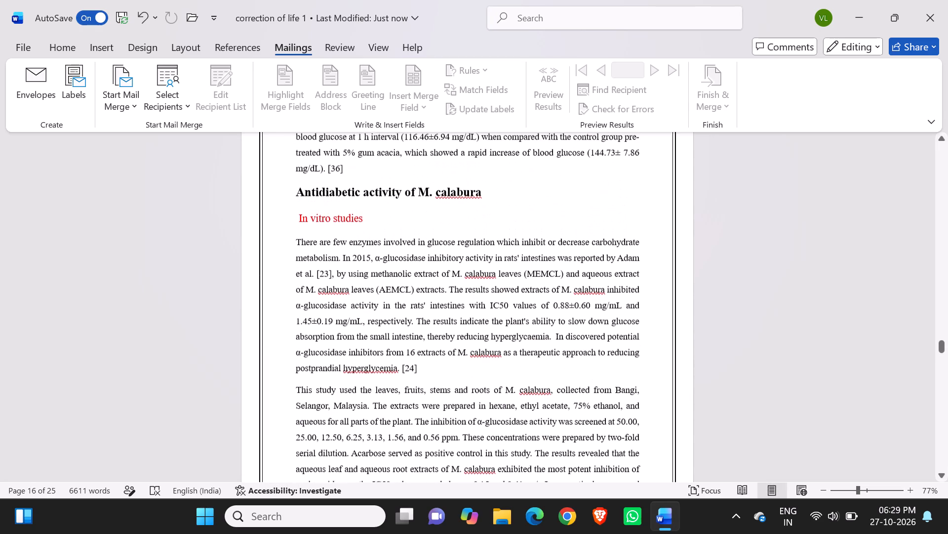
pyautogui.scroll(1, 591, 381)
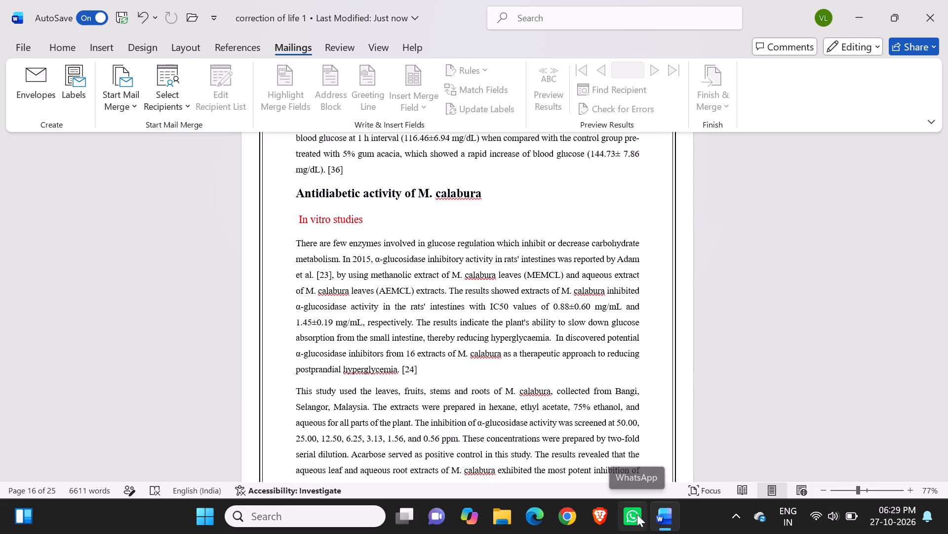
# Switch to WhatsApp.
pyautogui.click(637, 514)
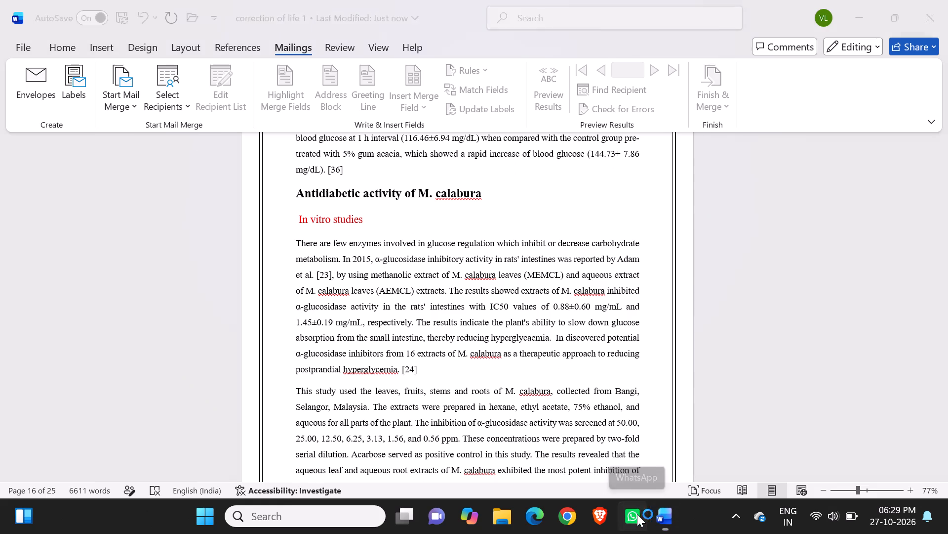
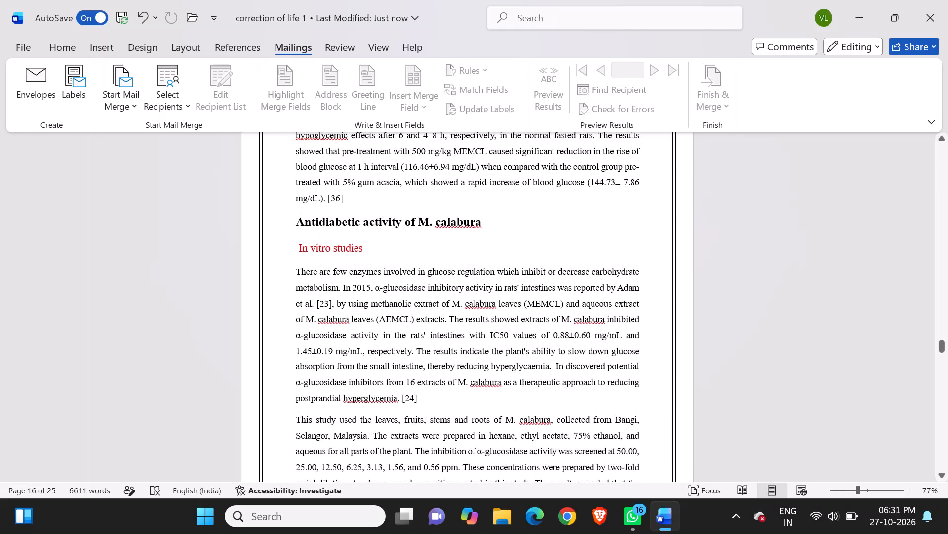
# Review the reference list at the end of the "correction of life 1" document, through to entry [36].
pyautogui.click(941, 446)
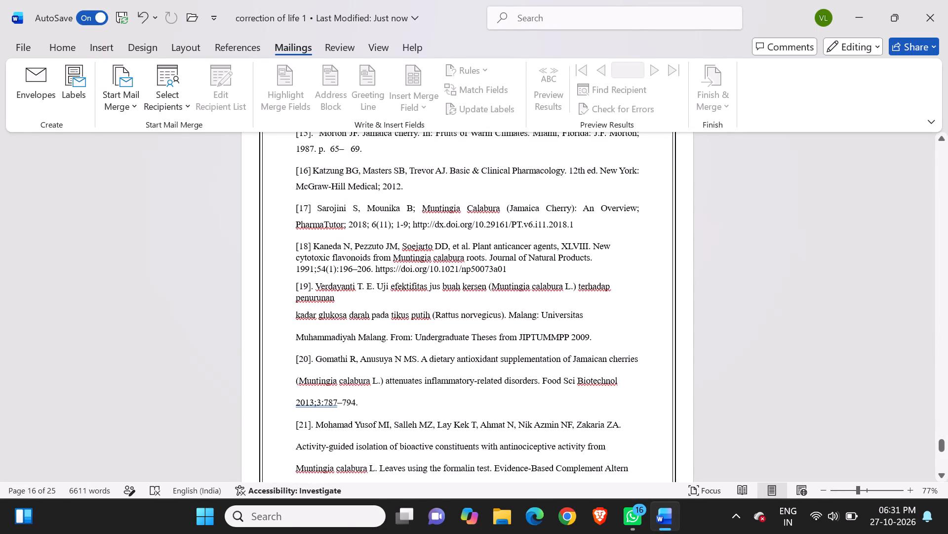
pyautogui.scroll(2, 864, 464)
pyautogui.scroll(-5, 864, 464)
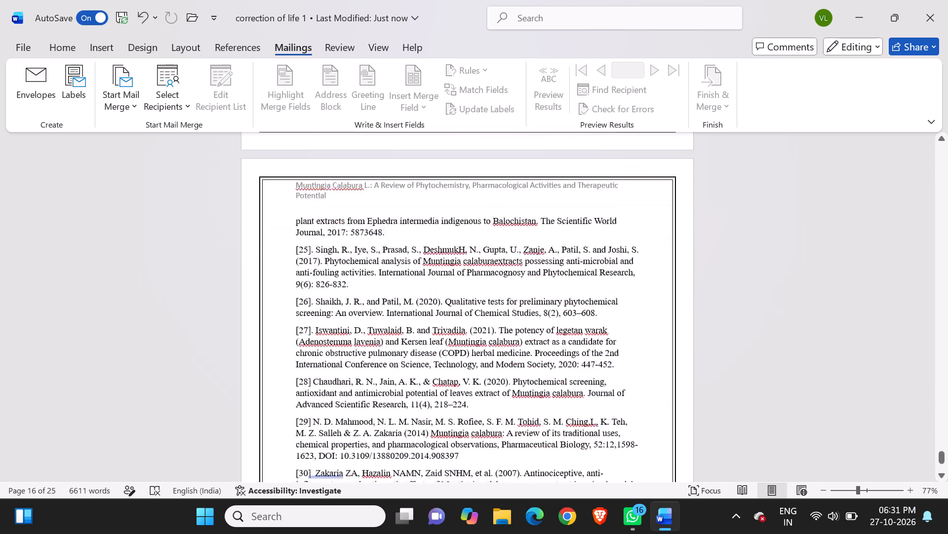
pyautogui.scroll(-2, 864, 464)
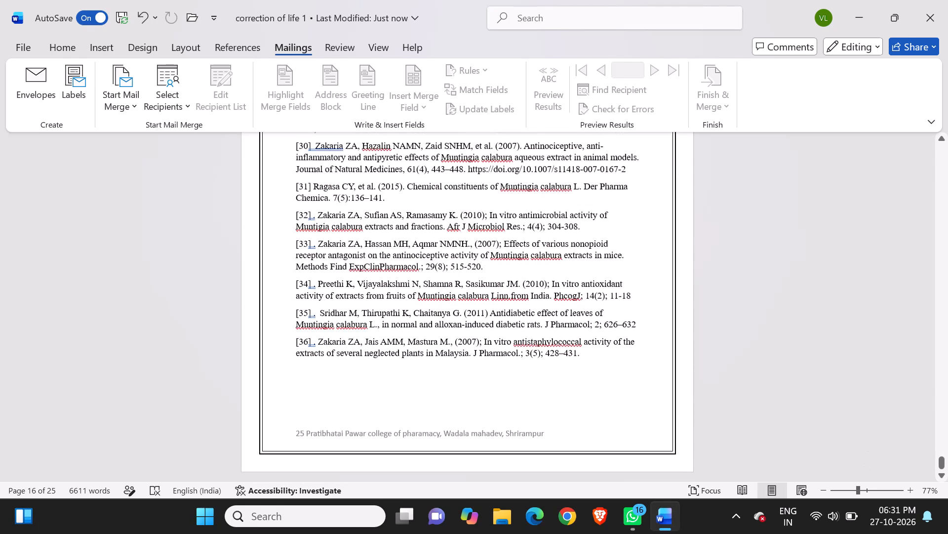
# Insert two blank pages after reference [36] at the end of the document.
pyautogui.scroll(-5, 851, 353)
pyautogui.click(587, 357)
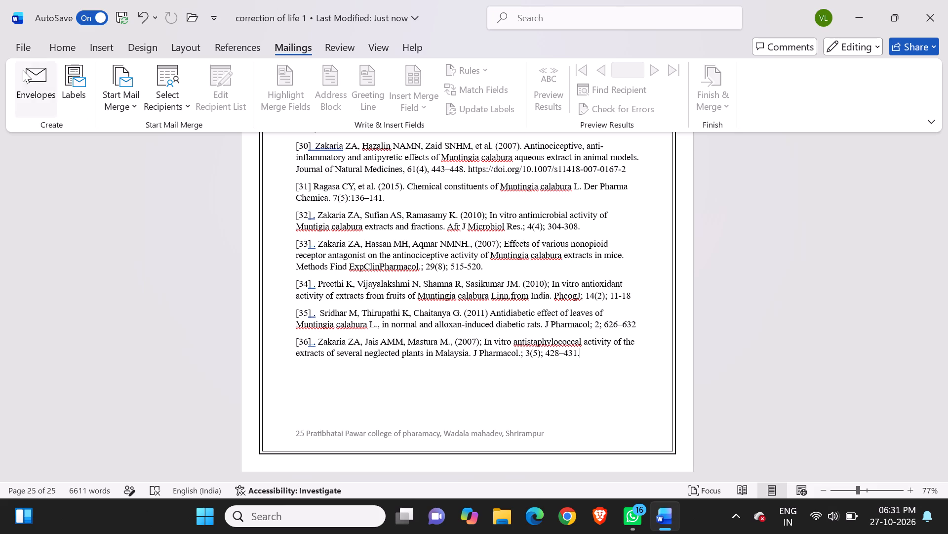
pyautogui.click(57, 55)
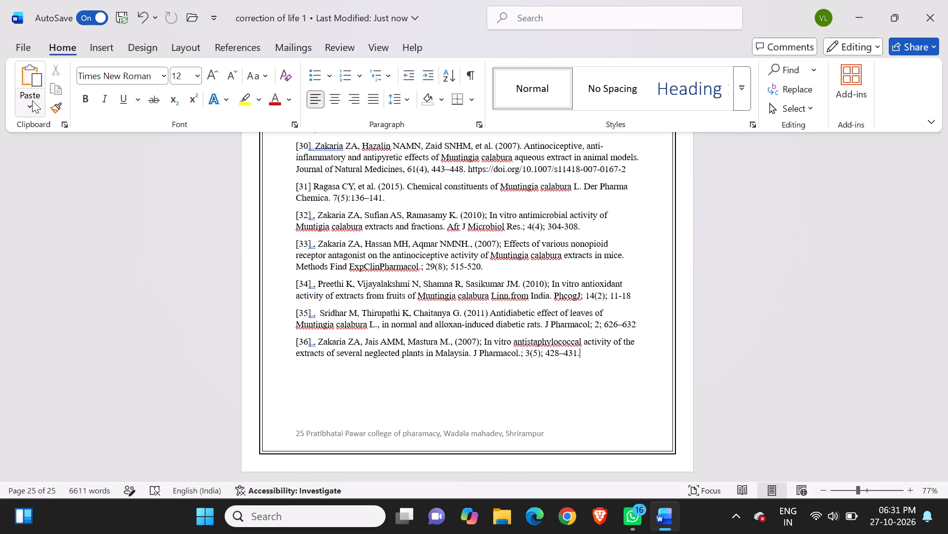
pyautogui.click(96, 48)
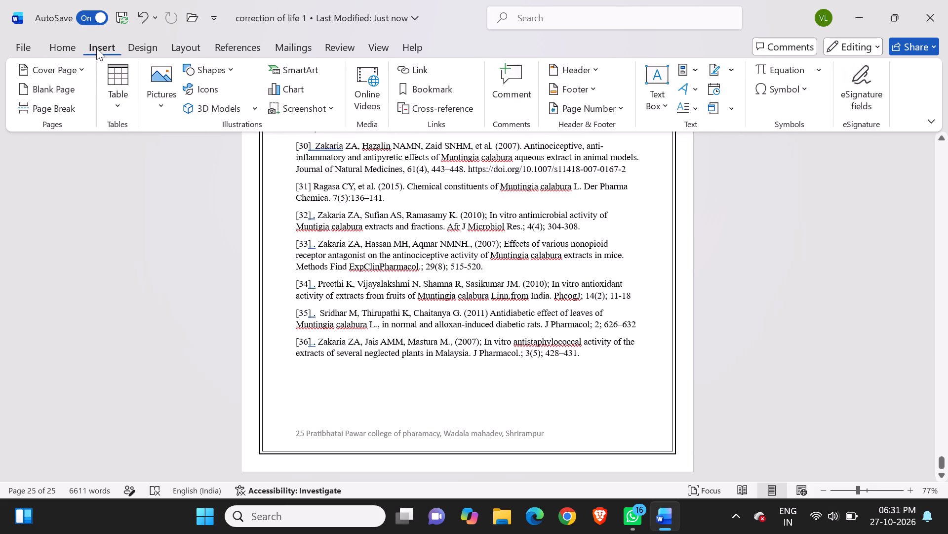
pyautogui.click(63, 85)
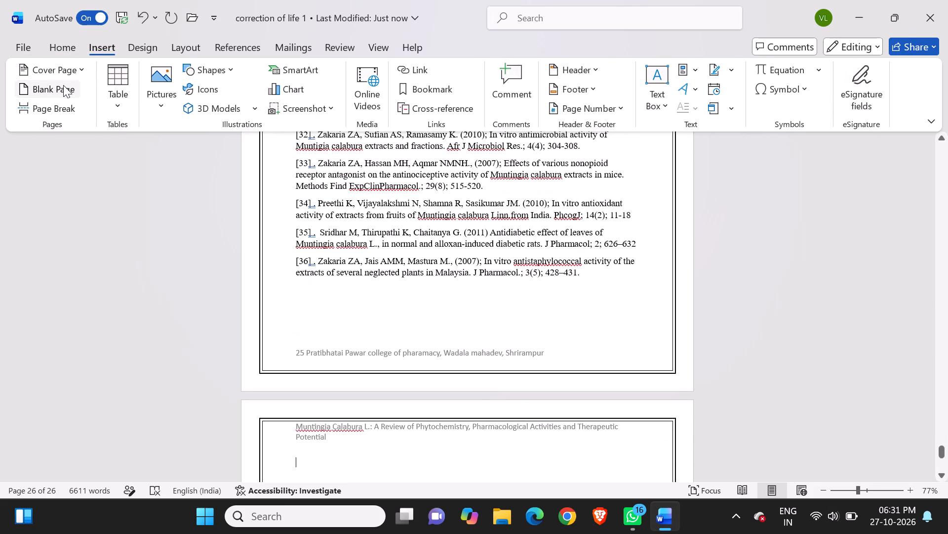
pyautogui.click(63, 85)
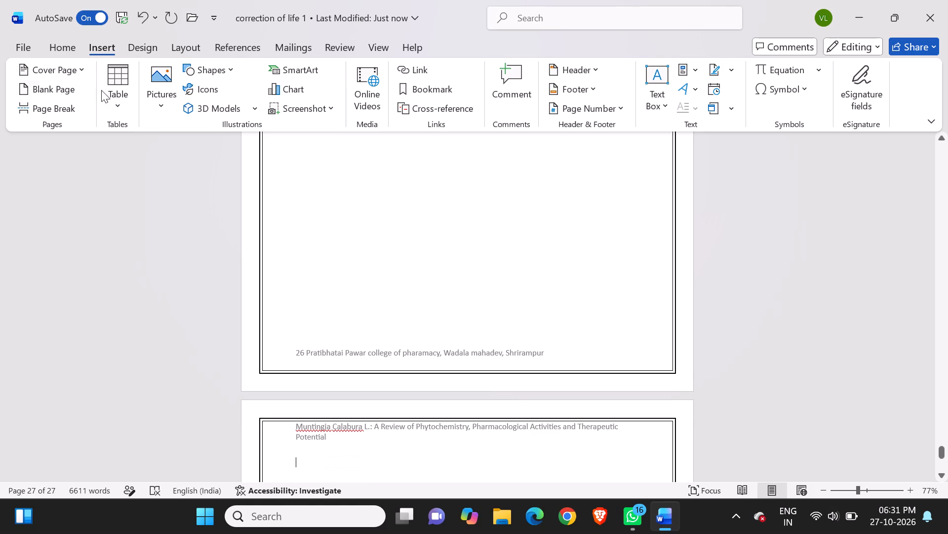
# Paste the copied references [23], [24] and [27] to [29] at the top of page 26.
pyautogui.scroll(7, 352, 226)
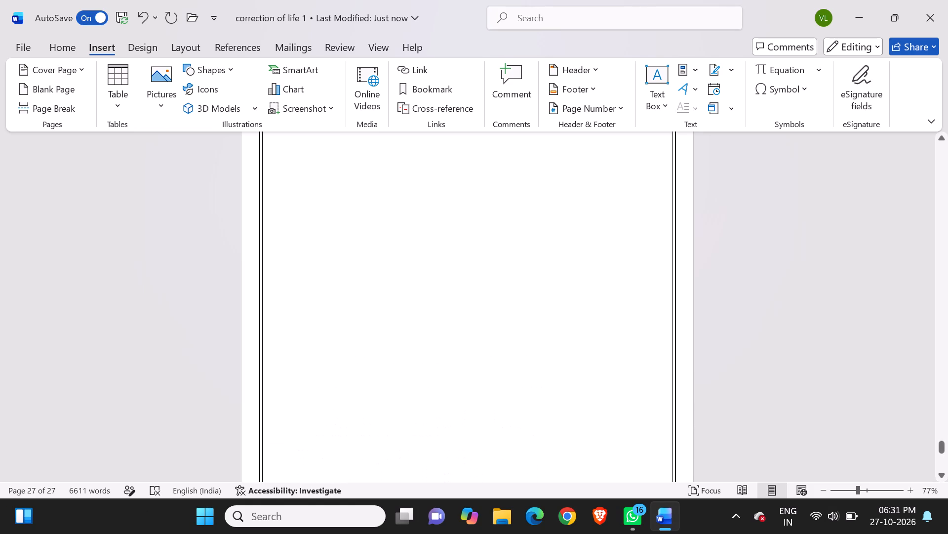
pyautogui.scroll(6, 352, 226)
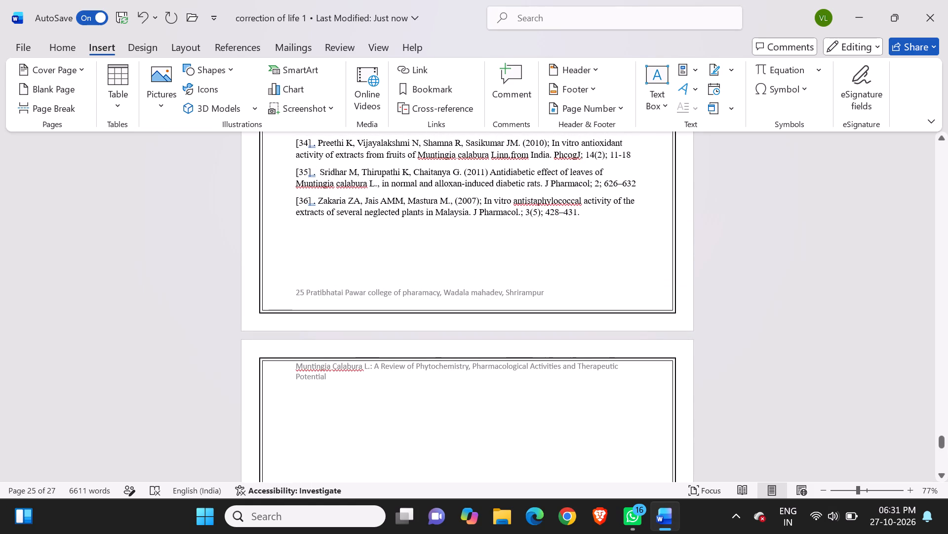
pyautogui.click(299, 236)
pyautogui.hotkey('ctrl', 'v')
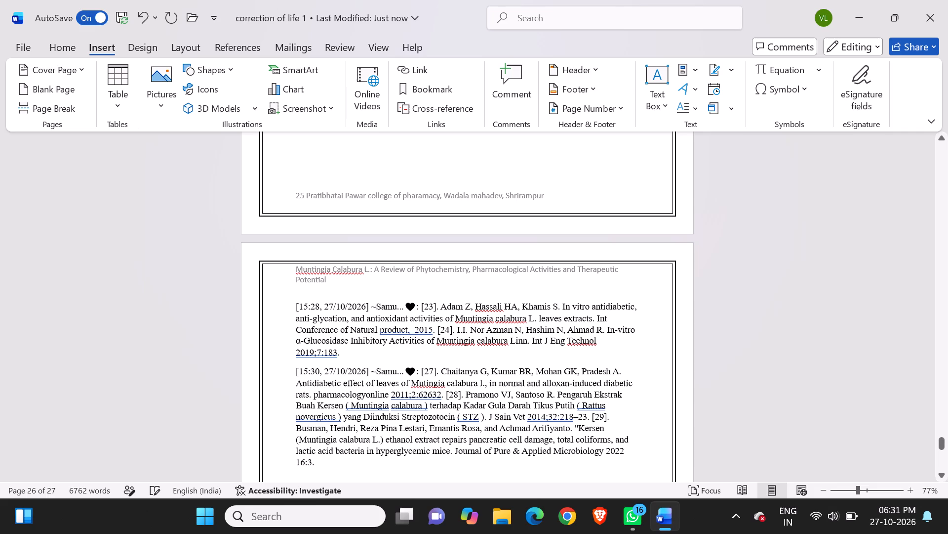
# Delete the chat timestamp and sender name in front of pasted reference [23].
pyautogui.scroll(2, 307, 266)
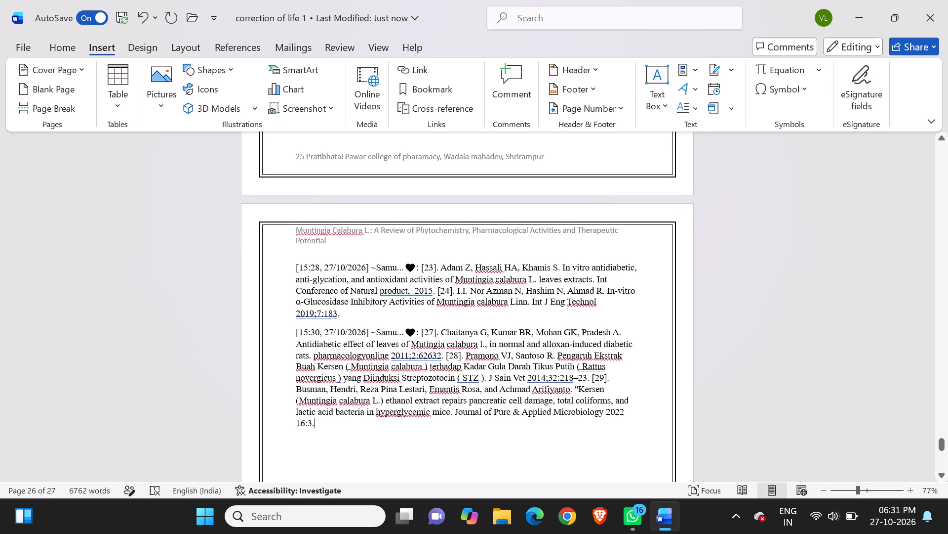
pyautogui.scroll(3, 307, 266)
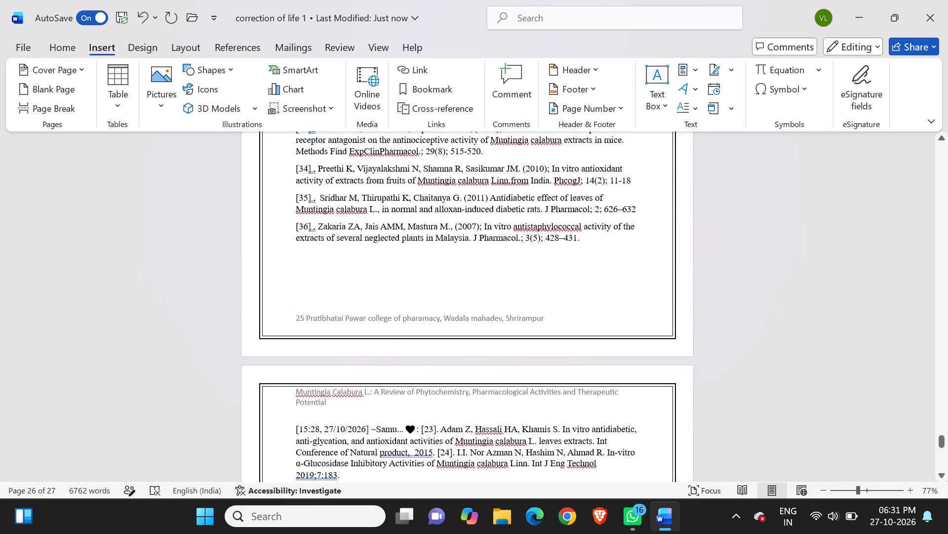
pyautogui.scroll(-2, 307, 266)
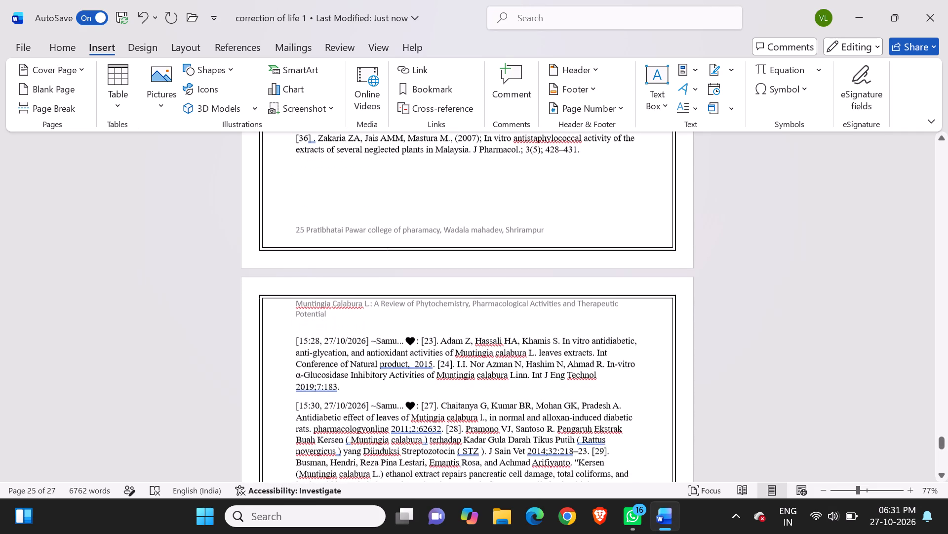
pyautogui.scroll(-2, 307, 266)
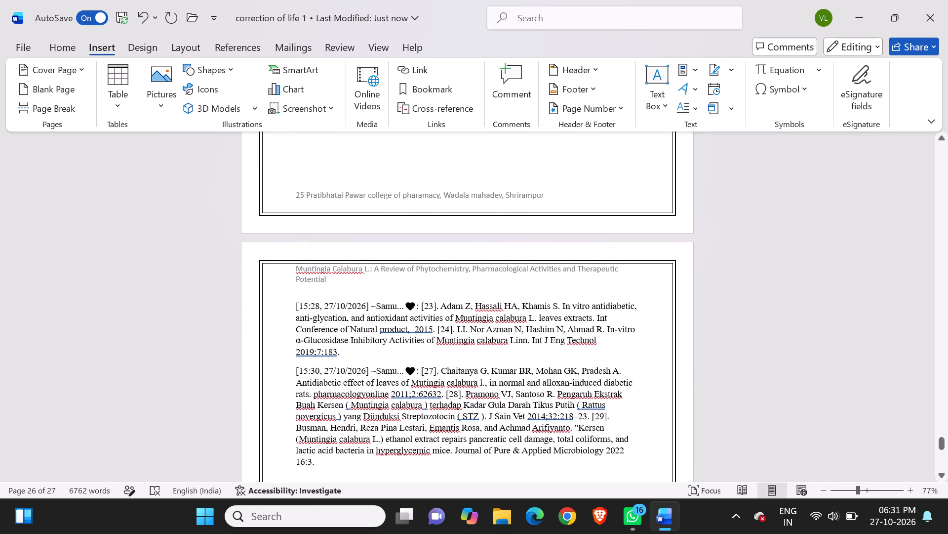
pyautogui.moveTo(418, 306); pyautogui.dragTo(299, 309)
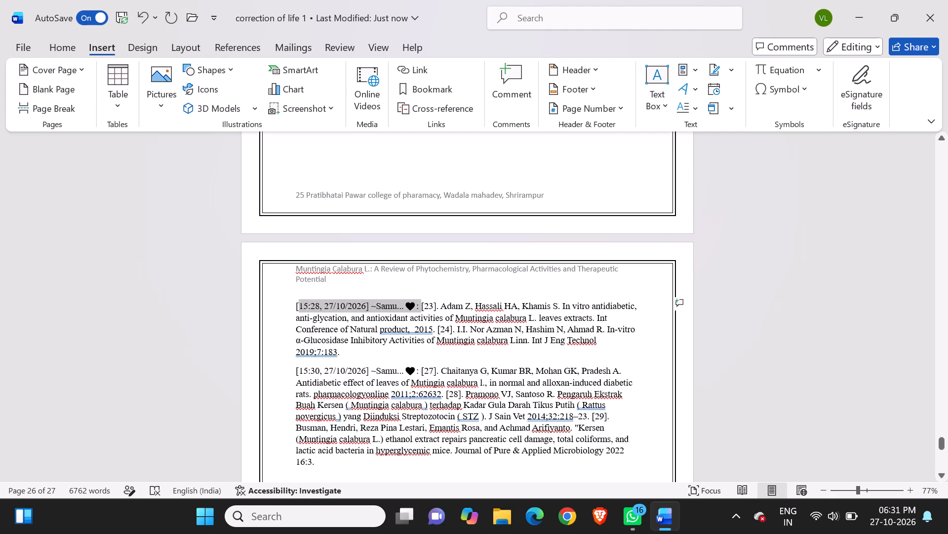
pyautogui.moveTo(299, 309); pyautogui.dragTo(293, 308)
pyautogui.press('Delete')
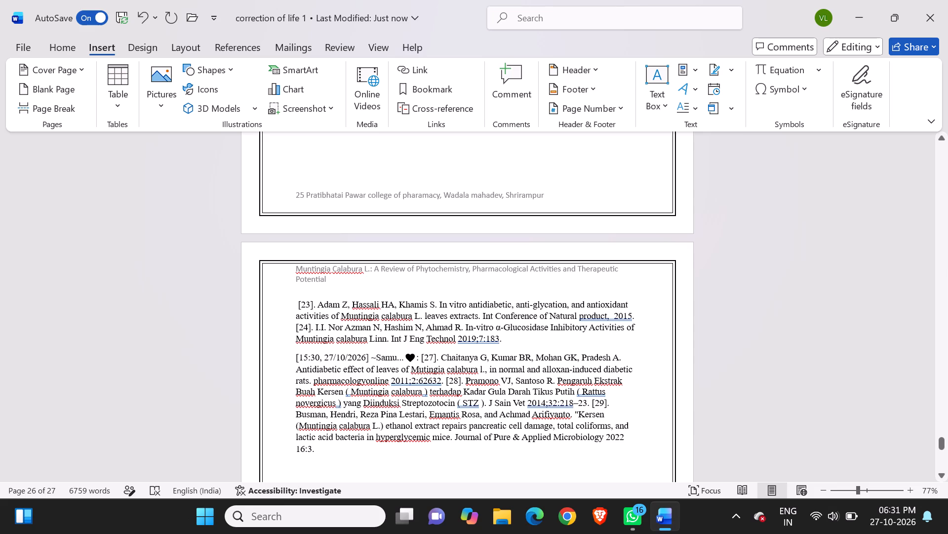
# Delete the chat timestamp, sender name and colon in front of pasted reference [27].
pyautogui.moveTo(418, 358); pyautogui.dragTo(310, 368)
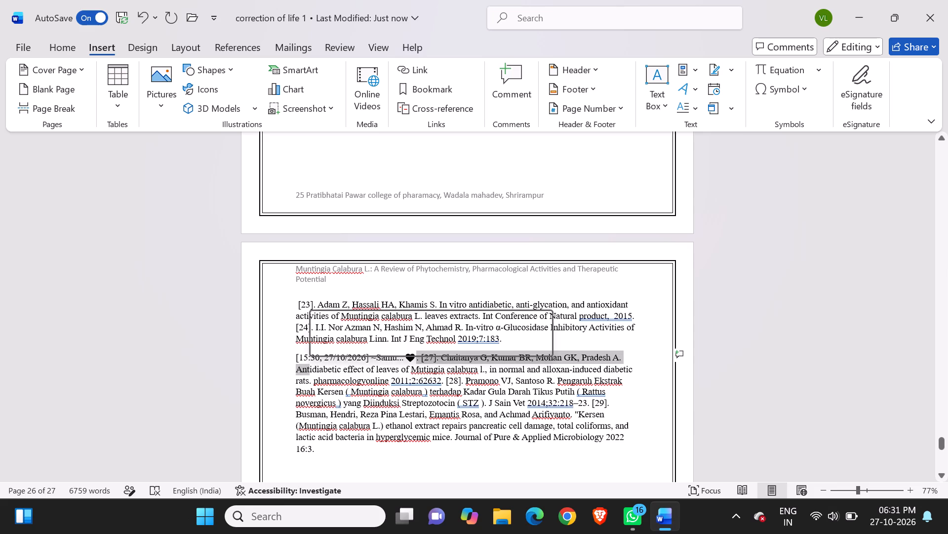
pyautogui.moveTo(310, 368); pyautogui.dragTo(300, 359)
pyautogui.click(300, 359)
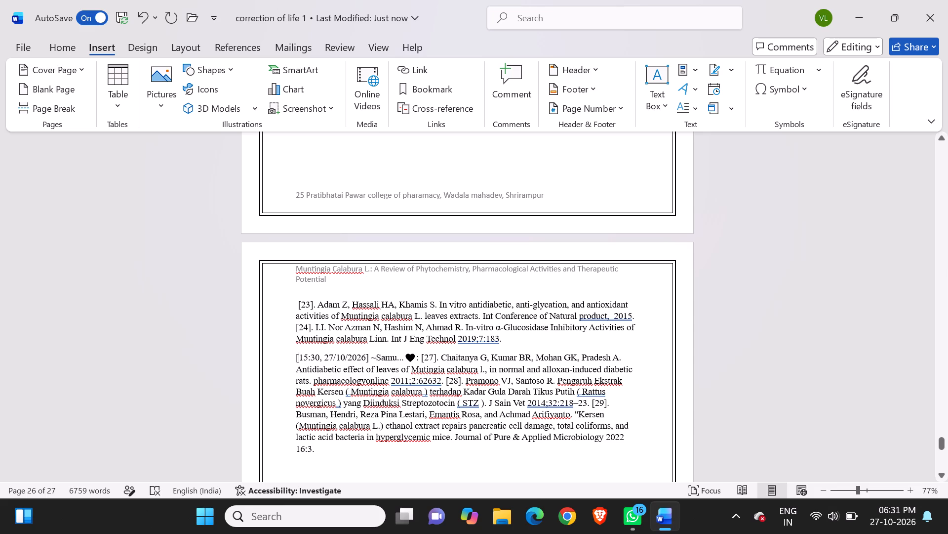
pyautogui.moveTo(287, 358); pyautogui.dragTo(394, 355)
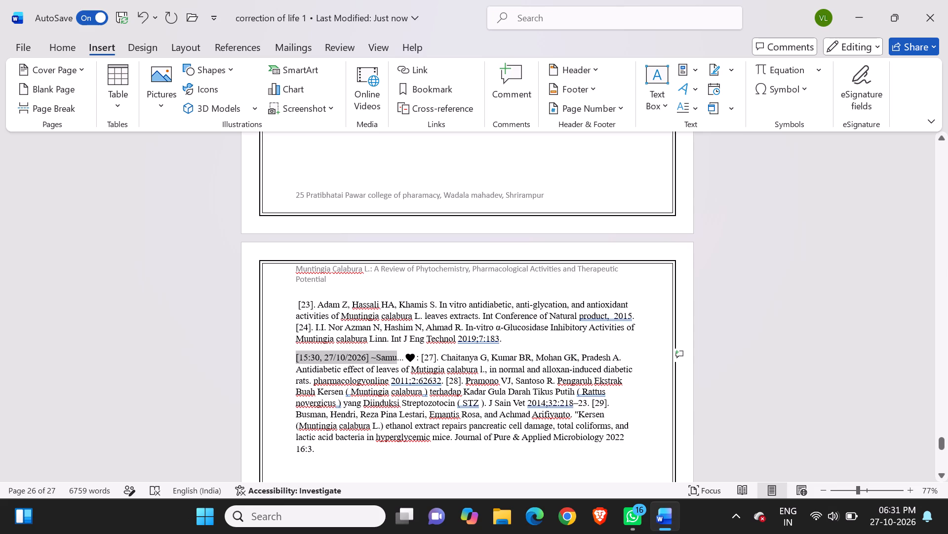
pyautogui.moveTo(394, 355); pyautogui.dragTo(416, 359)
pyautogui.moveTo(416, 359); pyautogui.dragTo(417, 359)
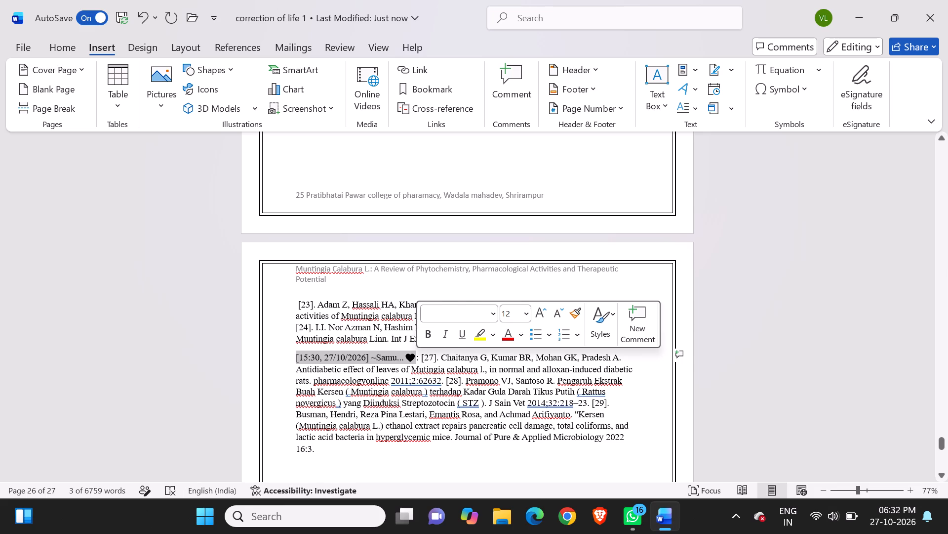
pyautogui.press('Delete')
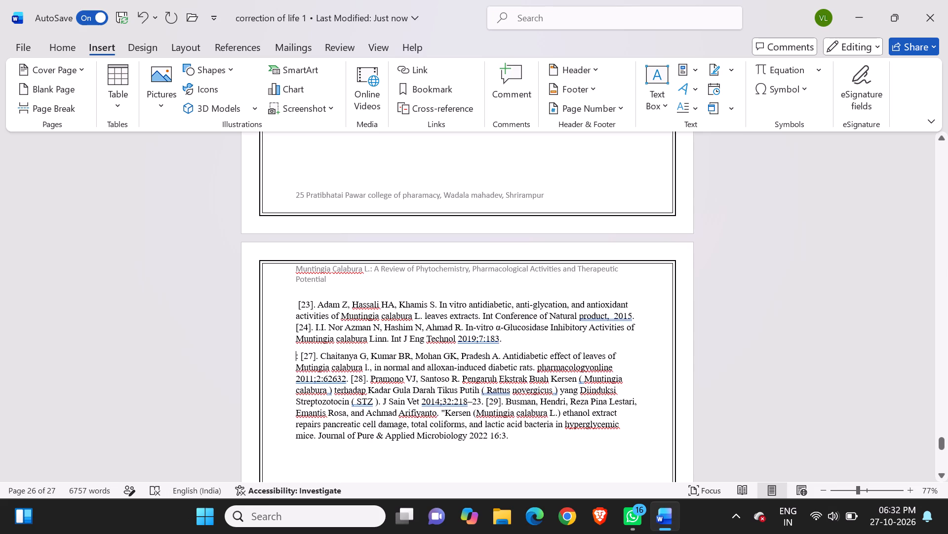
pyautogui.click(298, 356)
pyautogui.press('BackSpace')
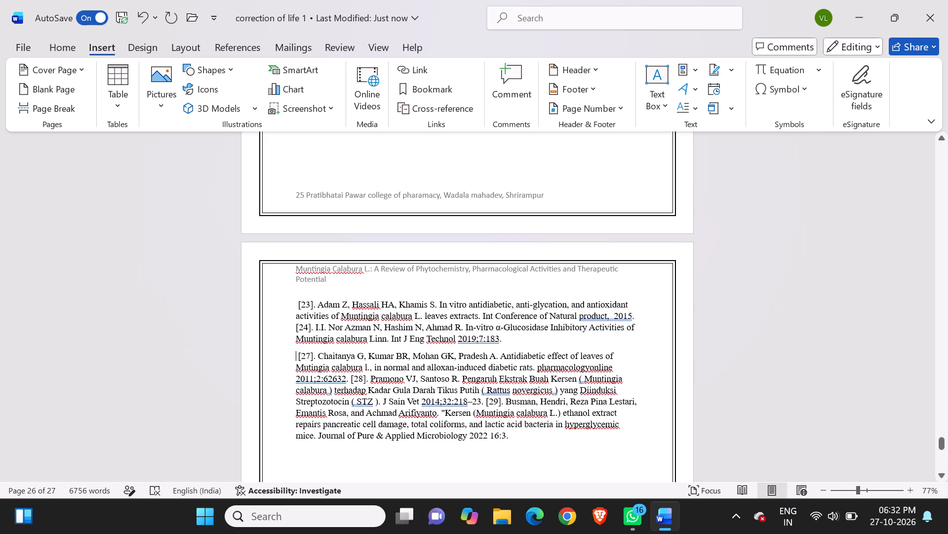
# Split the pasted block so that references [28] and [29] each start a new paragraph.
pyautogui.click(349, 379)
pyautogui.press('Return')
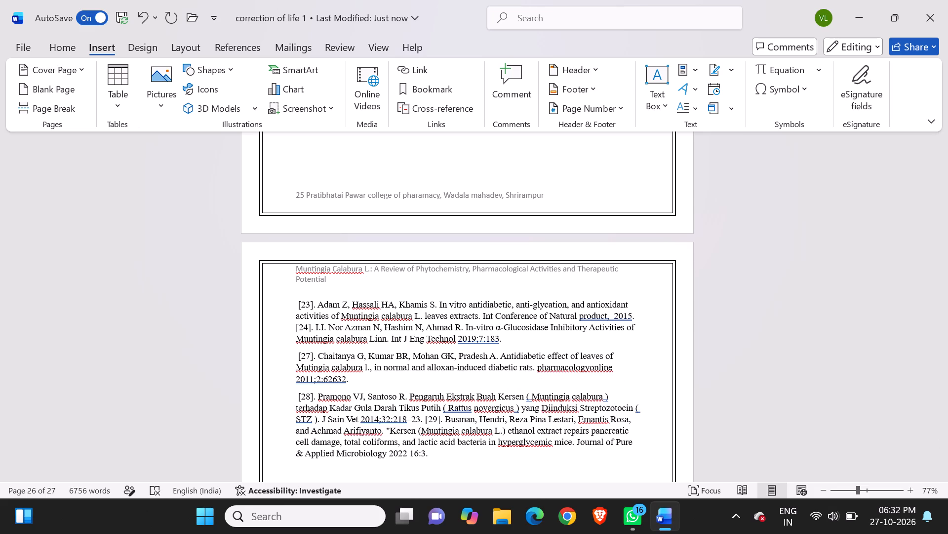
pyautogui.click(423, 419)
pyautogui.press('Return')
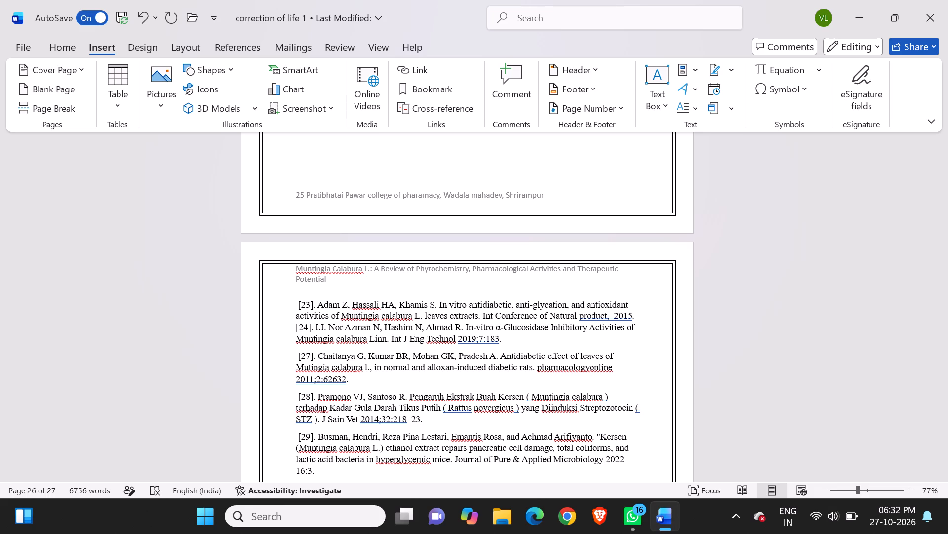
# Remove the break before reference [23] so that it follows reference [36] on page 25.
pyautogui.scroll(-2, 423, 419)
pyautogui.scroll(1, 423, 419)
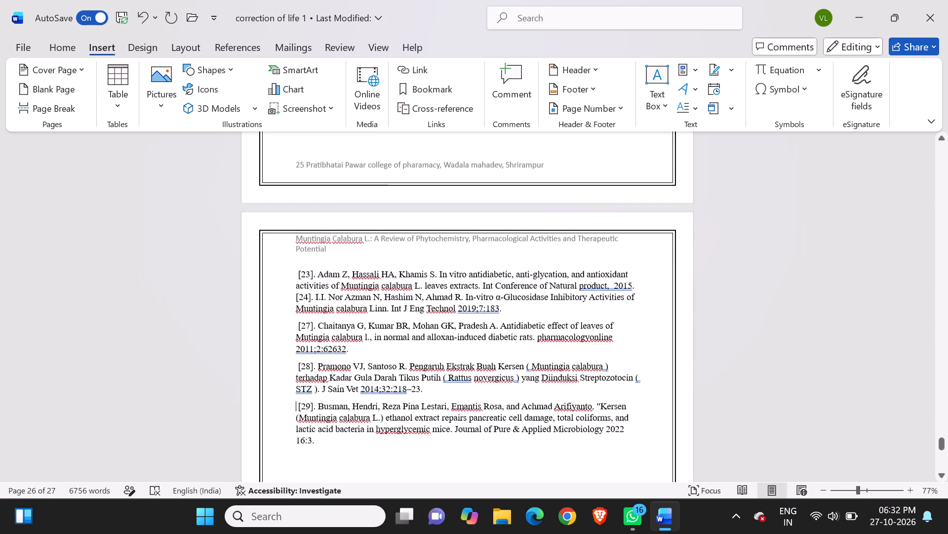
pyautogui.scroll(2, 423, 419)
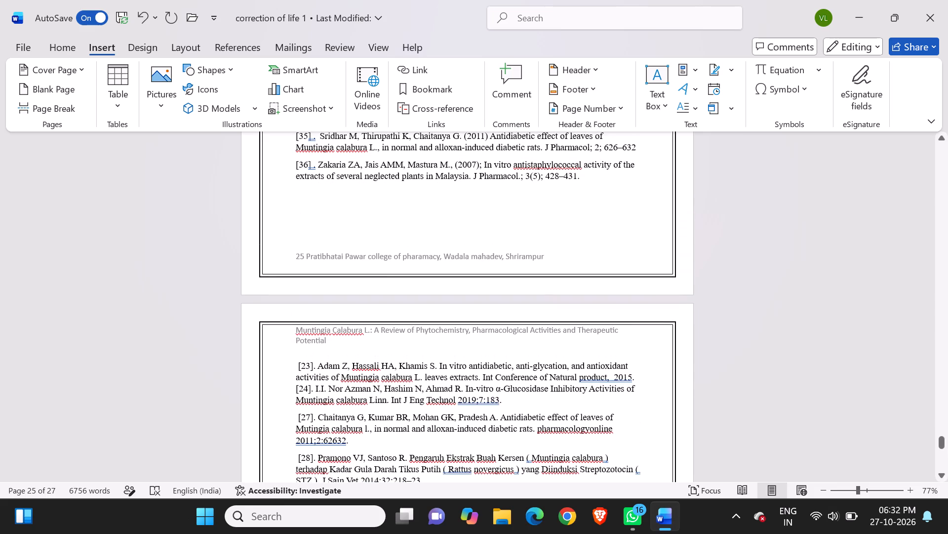
pyautogui.scroll(1, 423, 419)
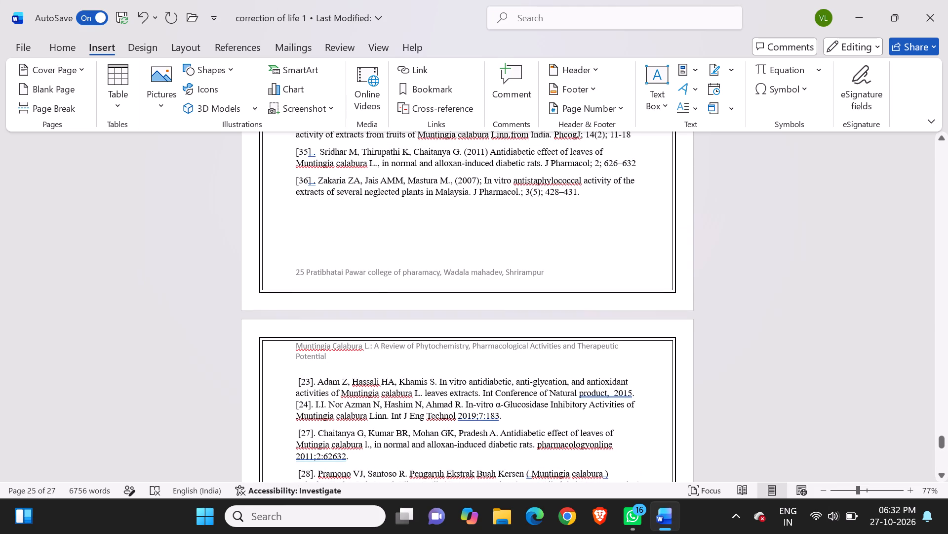
pyautogui.moveTo(301, 398); pyautogui.dragTo(294, 386)
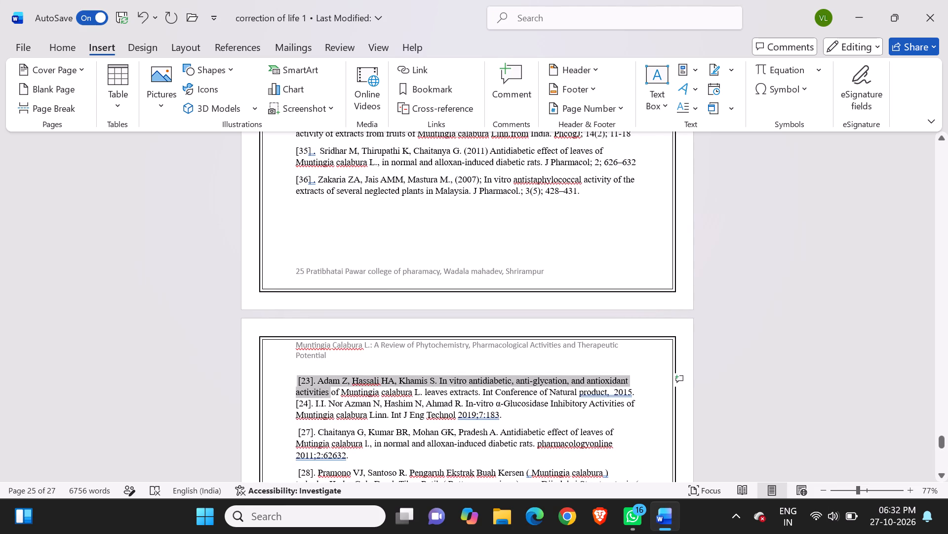
pyautogui.moveTo(294, 386); pyautogui.dragTo(278, 409)
pyautogui.click(278, 409)
pyautogui.click(274, 417)
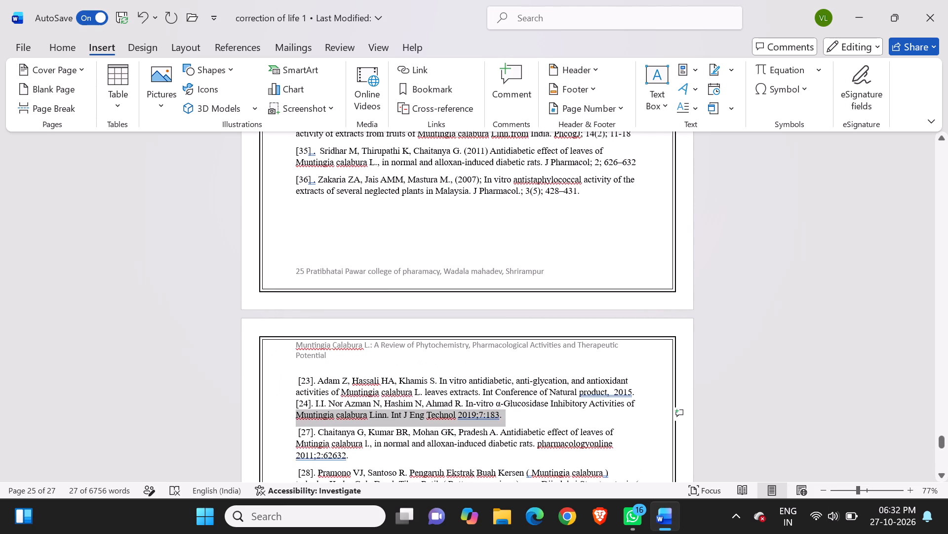
pyautogui.click(294, 380)
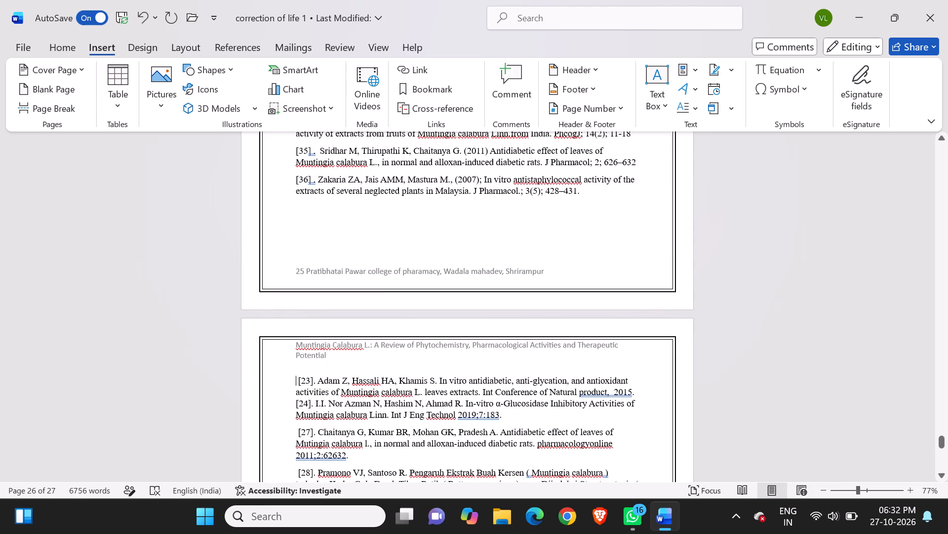
pyautogui.press('BackSpace')
pyautogui.press('BackSpace')
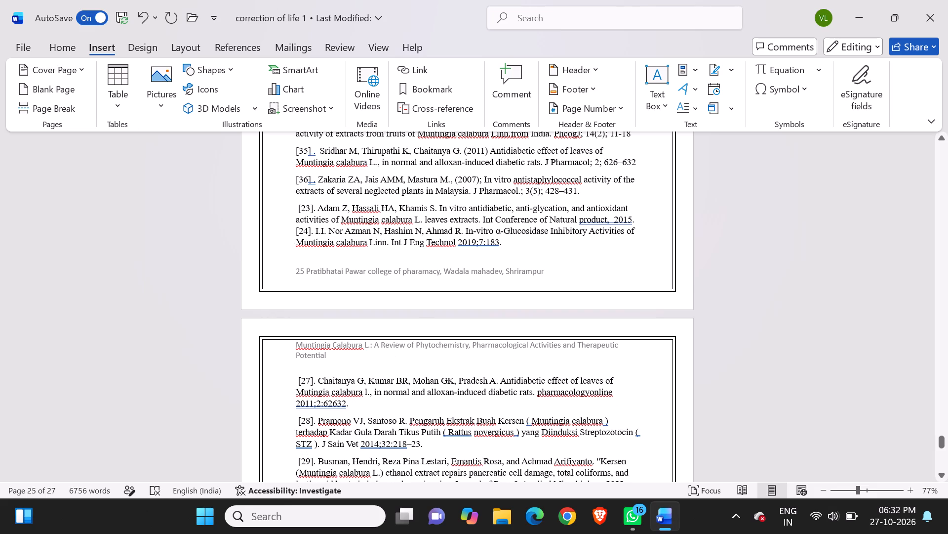
# Split pasted reference [24] from reference [23] on page 25 so that it starts a new paragraph.
pyautogui.click(633, 220)
pyautogui.press('Return')
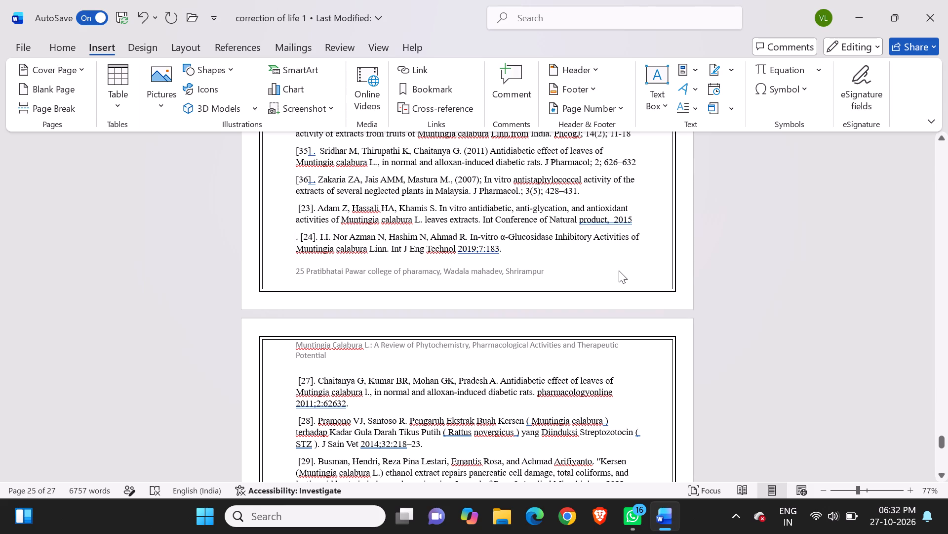
# Go back to the antidiabetic activity section on page 16 and examine the citation numbers under In vitro studies.
pyautogui.scroll(-1, 619, 270)
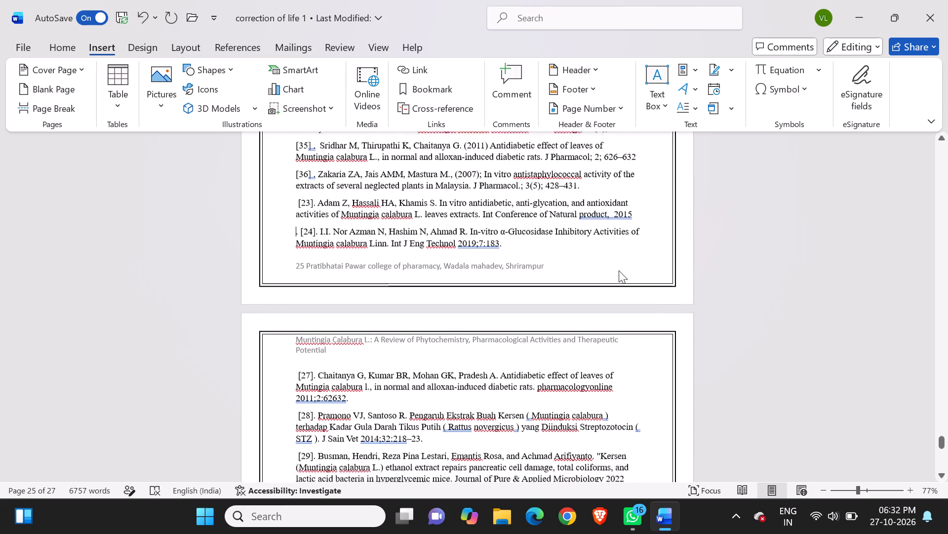
pyautogui.scroll(-1, 619, 270)
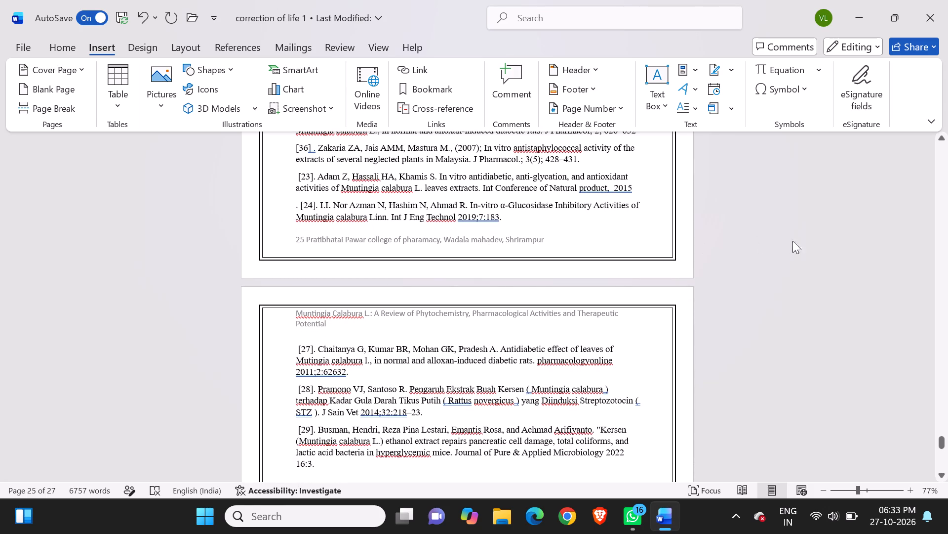
pyautogui.tripleClick(941, 287)
pyautogui.tripleClick(941, 287)
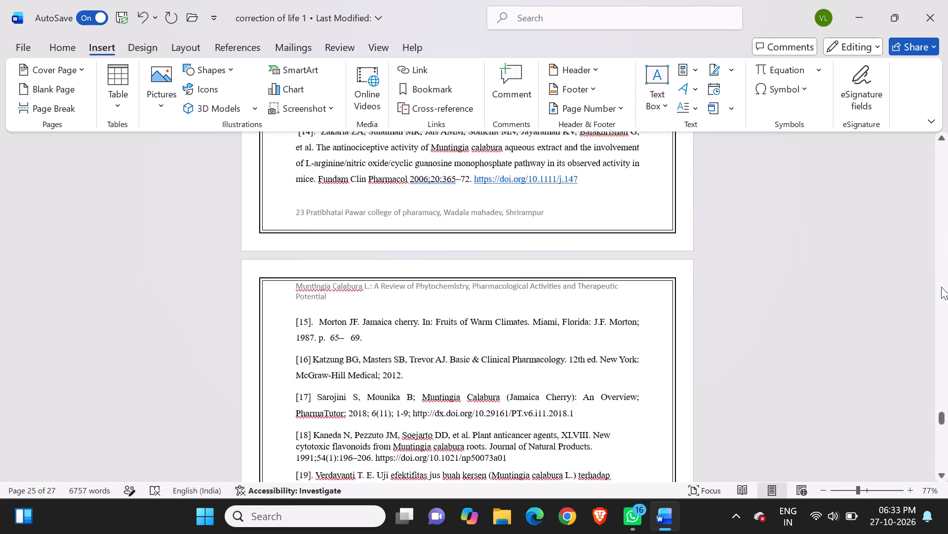
pyautogui.tripleClick(941, 287)
pyautogui.tripleClick(941, 287)
pyautogui.tripleClick(941, 287)
pyautogui.doubleClick(941, 287)
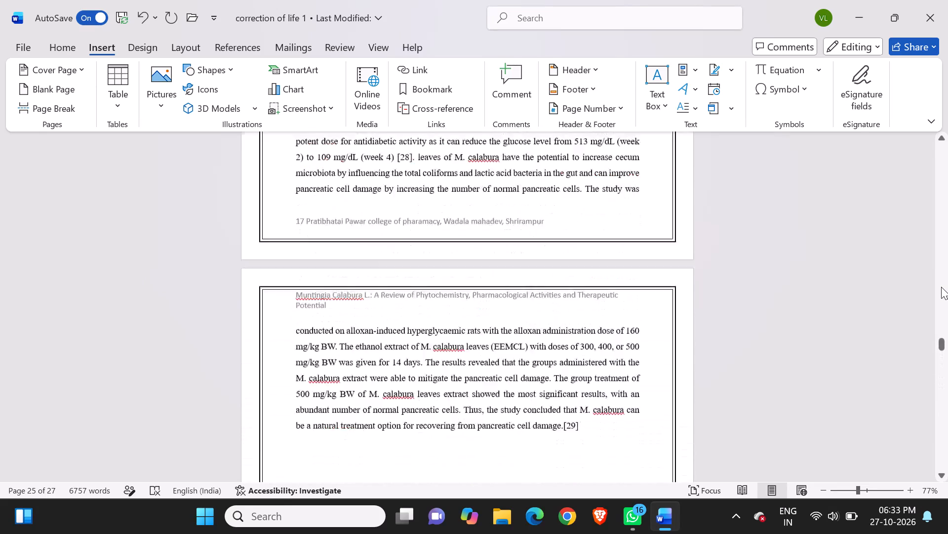
pyautogui.click(941, 287)
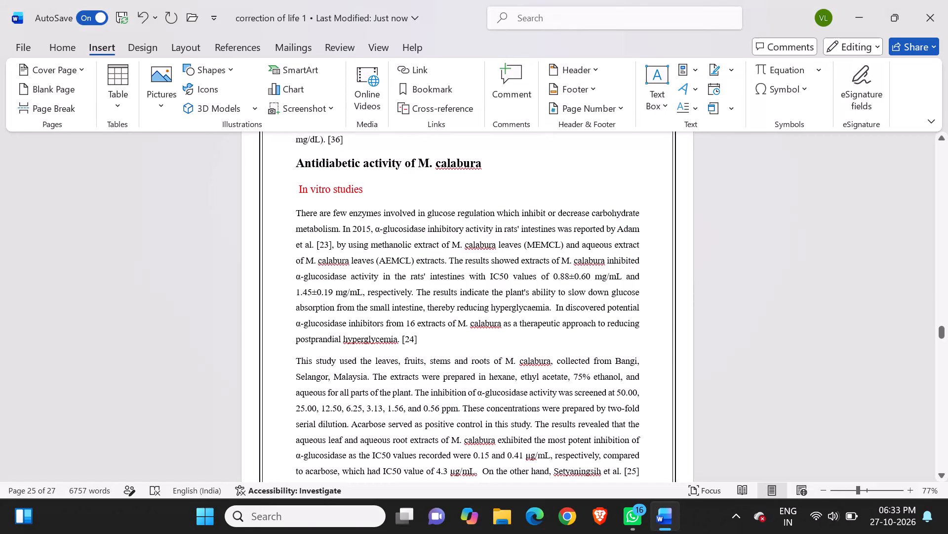
pyautogui.scroll(1, 579, 333)
pyautogui.scroll(-1, 579, 333)
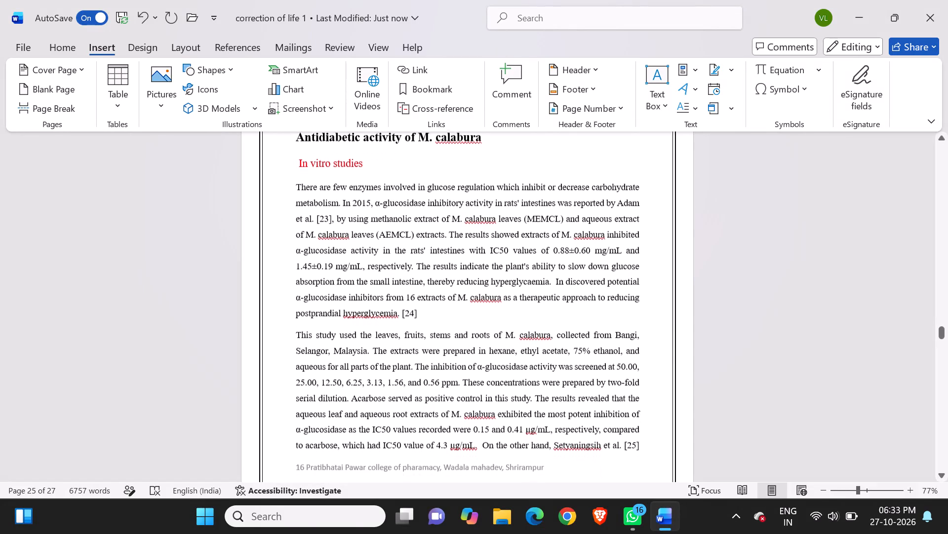
pyautogui.scroll(-3, 579, 333)
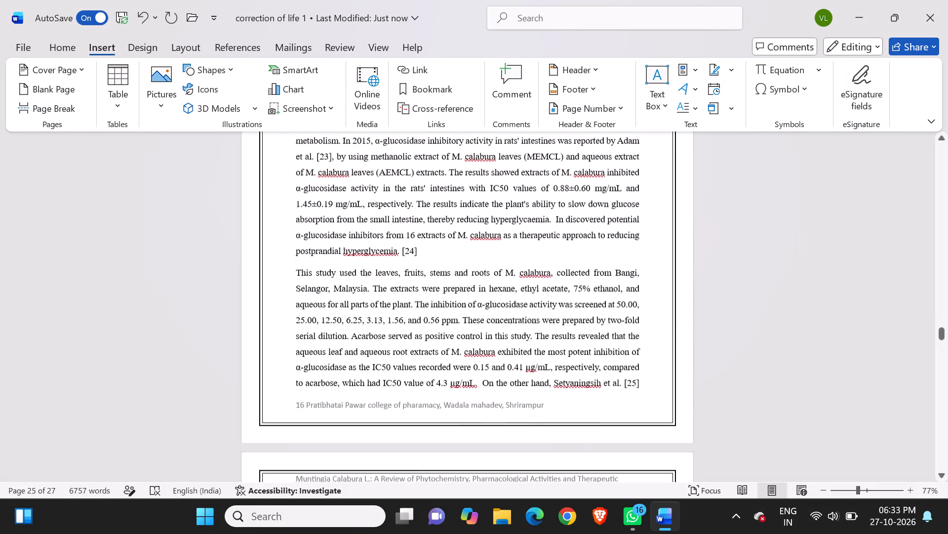
pyautogui.scroll(-3, 579, 333)
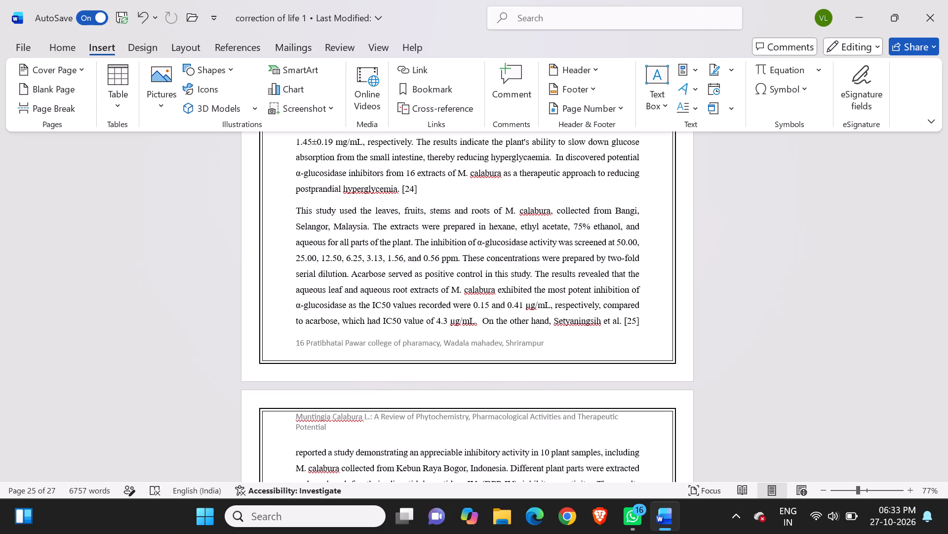
pyautogui.scroll(-1, 579, 333)
pyautogui.scroll(1, 579, 333)
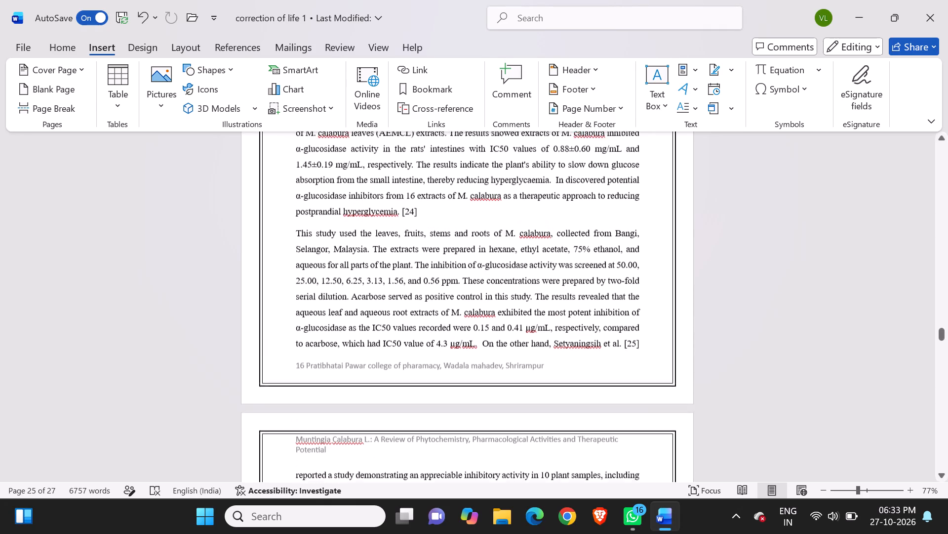
pyautogui.scroll(3, 579, 333)
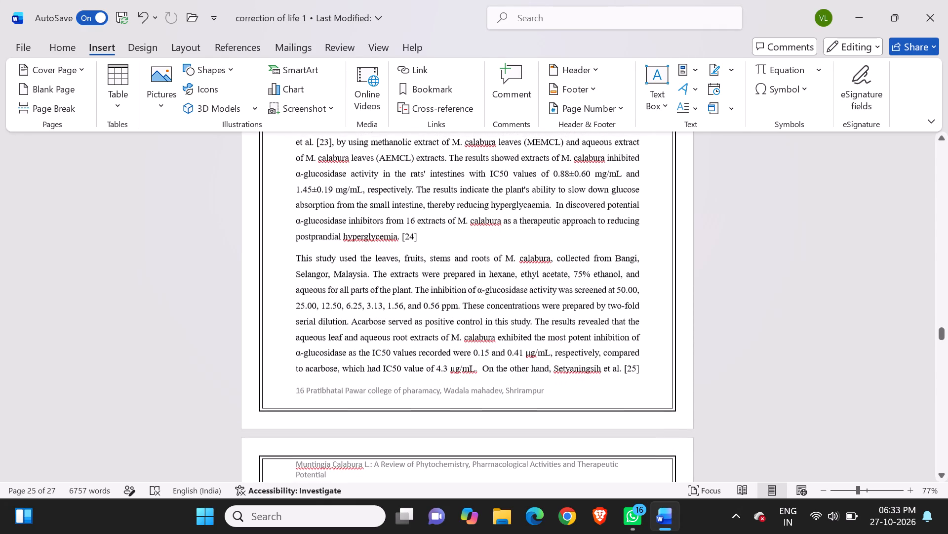
pyautogui.scroll(1, 579, 333)
pyautogui.scroll(-1, 579, 333)
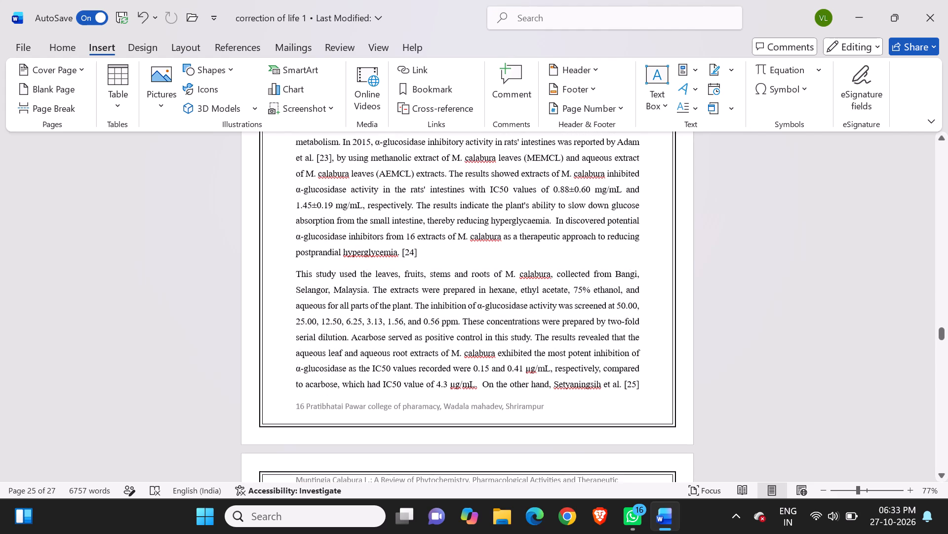
# Examine the citation numbers from the end of In vitro studies through In vivo studies on pages 17 and 18.
pyautogui.scroll(-4, 579, 333)
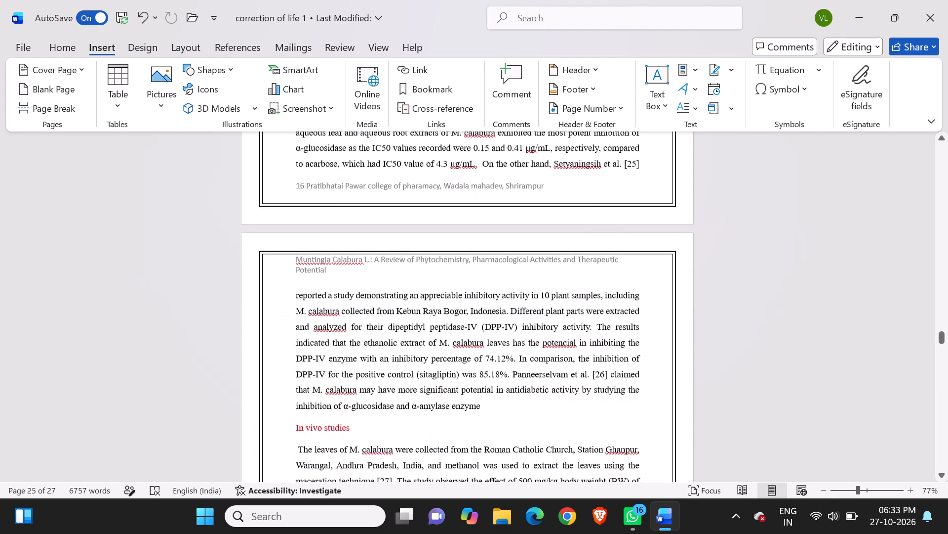
pyautogui.scroll(-3, 579, 333)
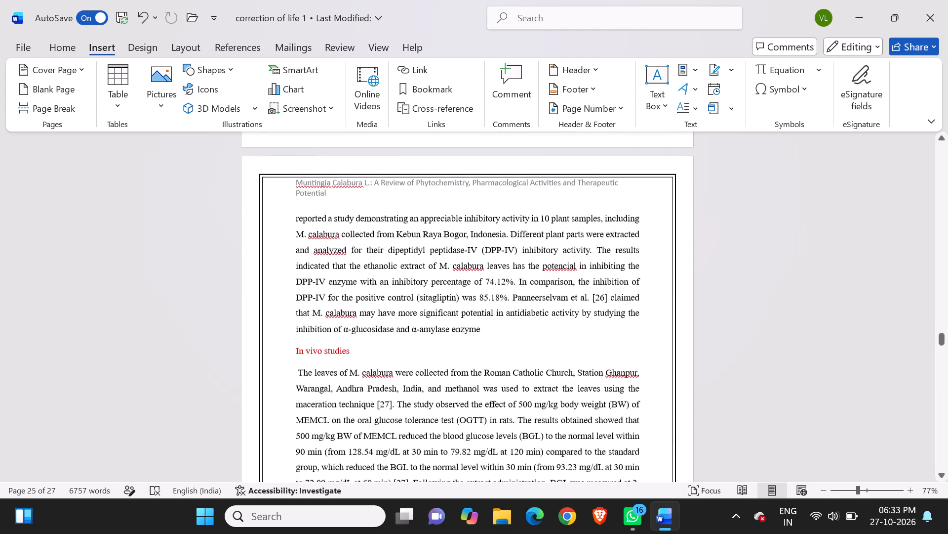
pyautogui.scroll(-2, 579, 333)
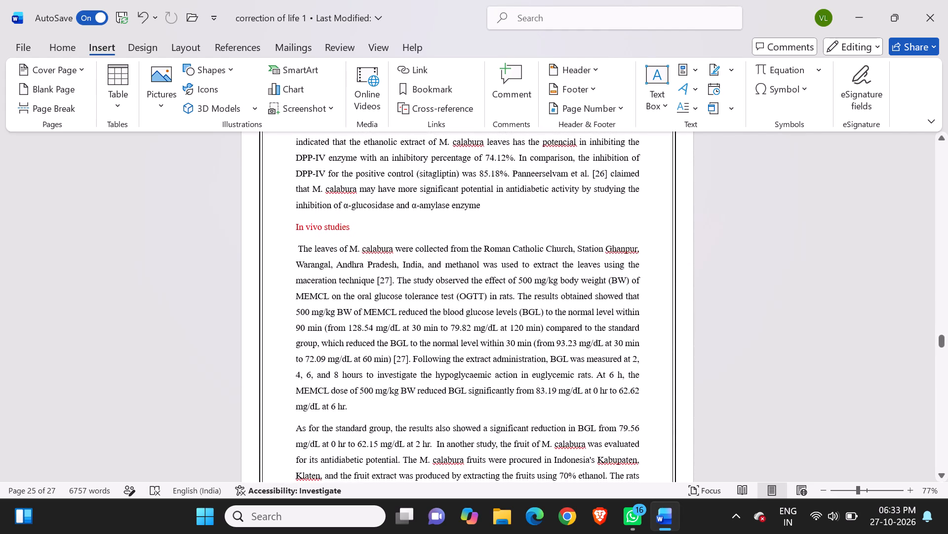
pyautogui.scroll(-1, 579, 333)
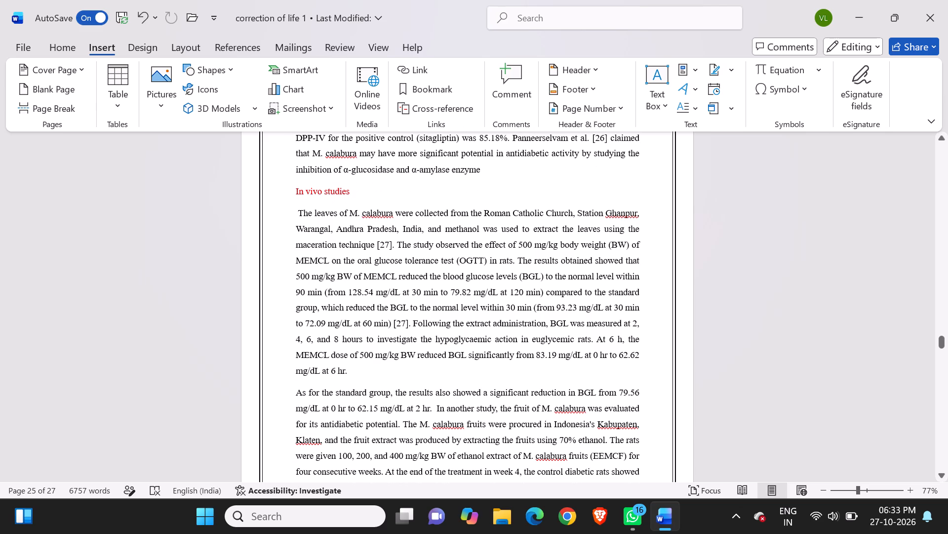
pyautogui.scroll(-4, 579, 333)
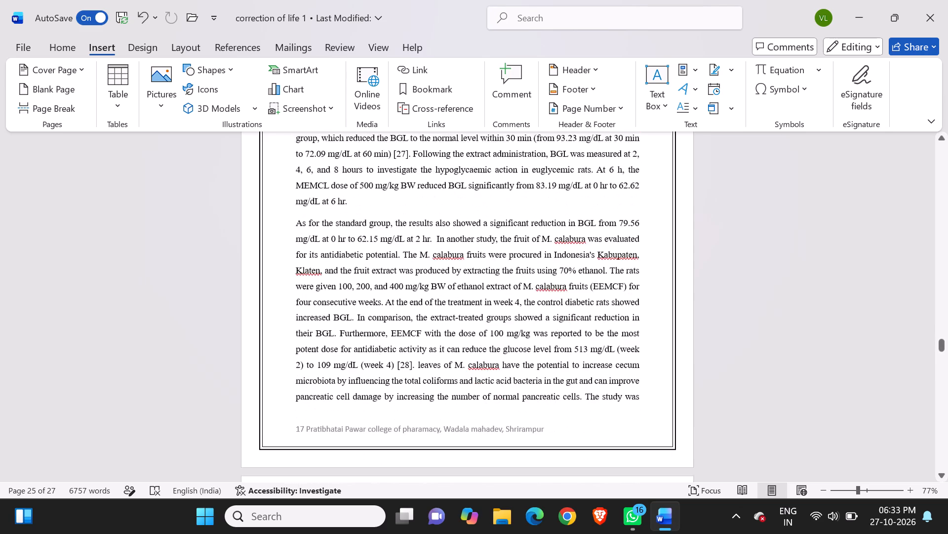
pyautogui.scroll(-1, 579, 333)
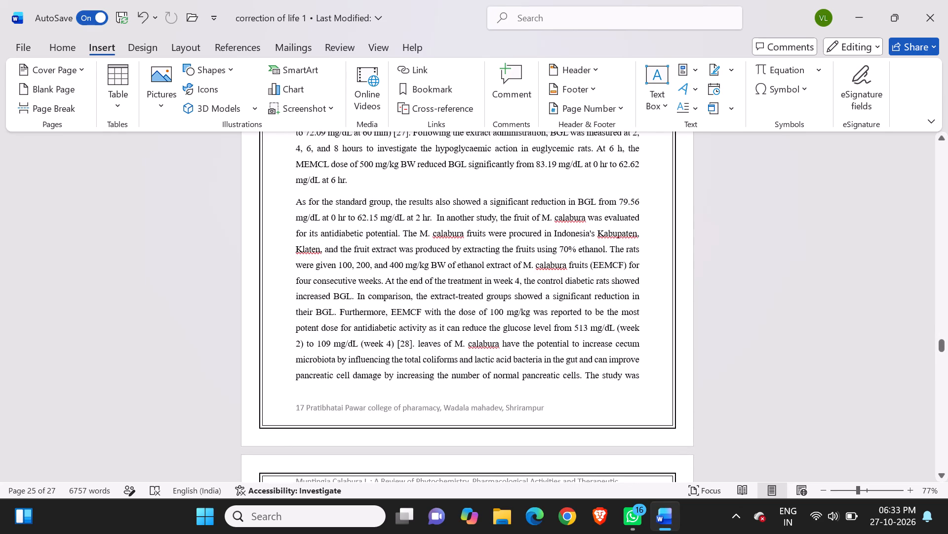
pyautogui.scroll(-1, 490, 344)
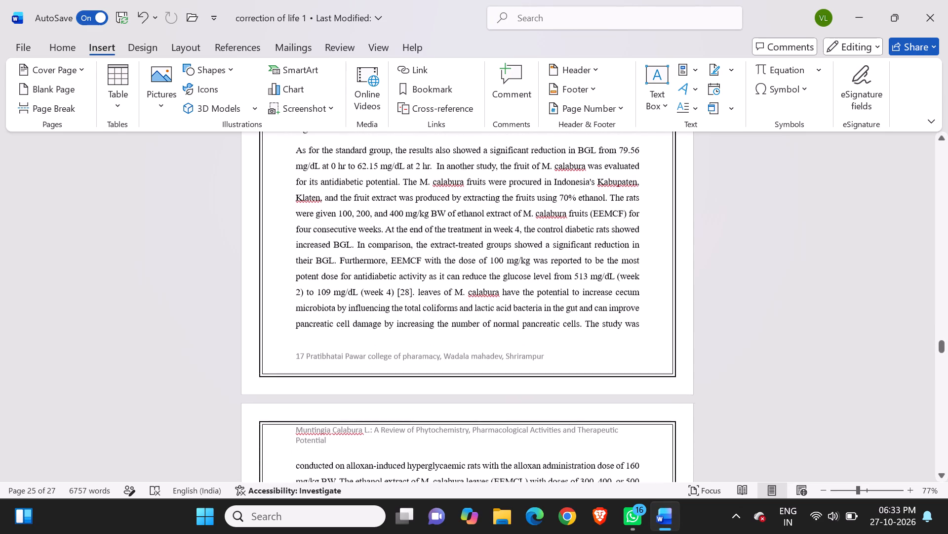
pyautogui.scroll(-3, 490, 344)
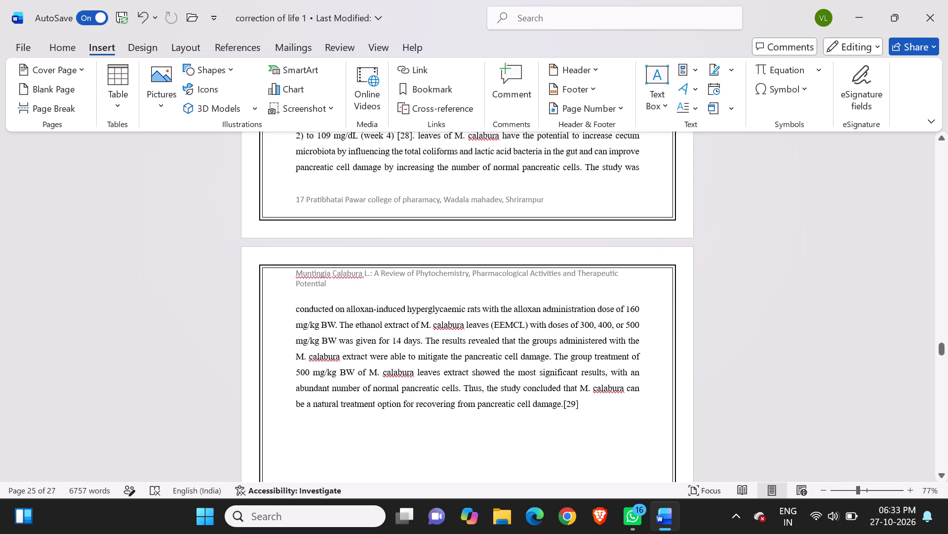
pyautogui.scroll(-1, 490, 344)
pyautogui.click(490, 344)
# Recheck the citation numbers across the whole antidiabetic activity section, from In vitro studies to the end of In vivo studies.
pyautogui.scroll(3, 490, 344)
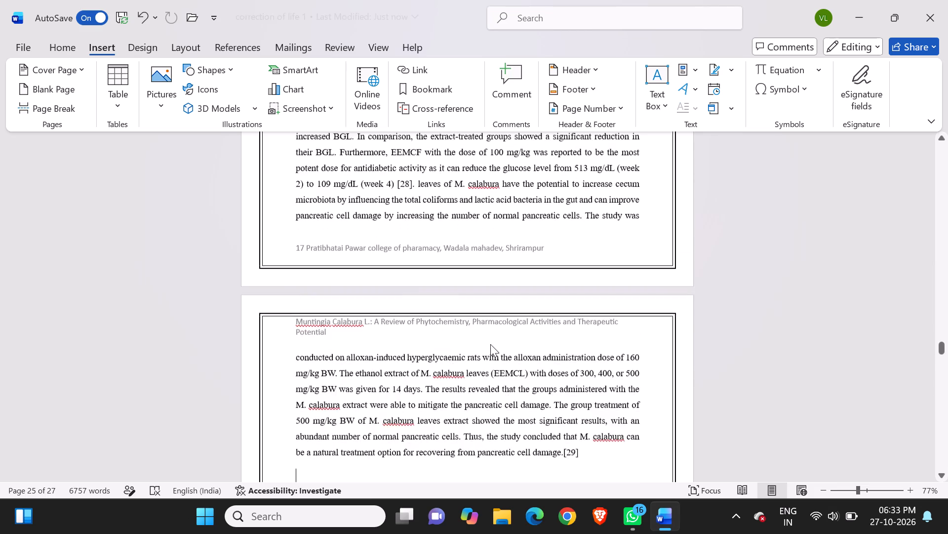
pyautogui.scroll(10, 490, 344)
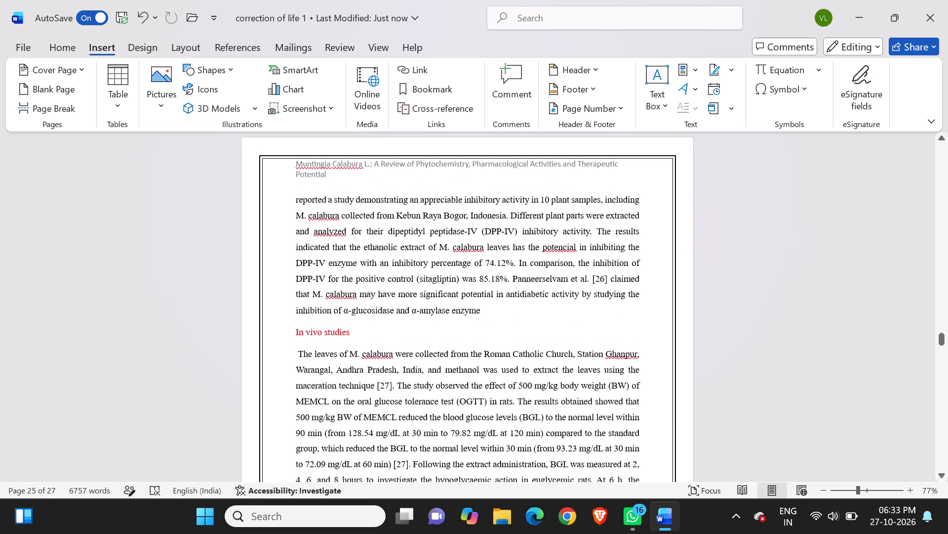
pyautogui.scroll(6, 490, 344)
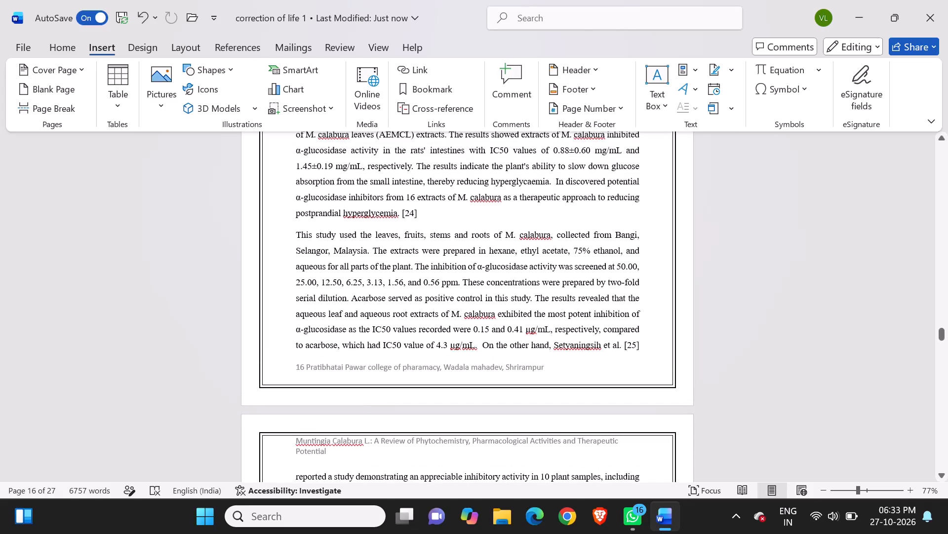
pyautogui.scroll(2, 490, 344)
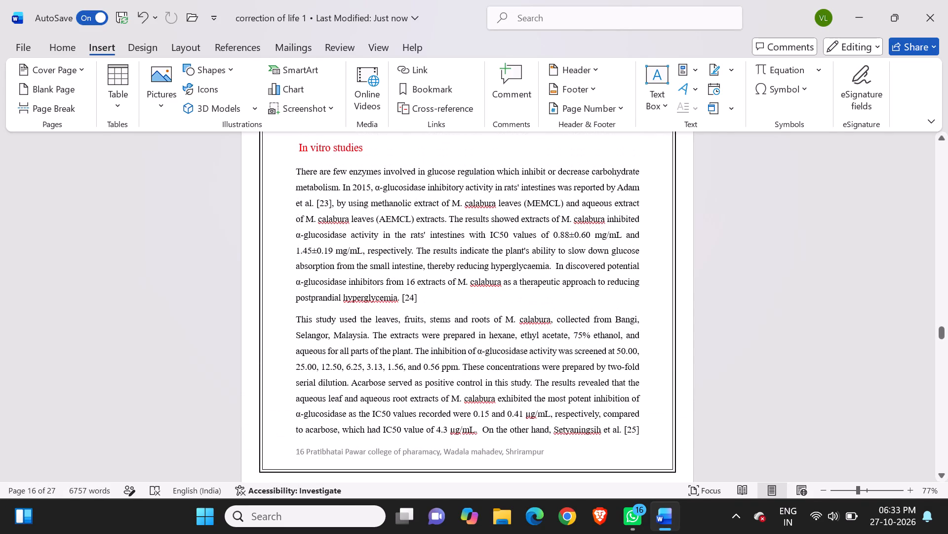
pyautogui.scroll(2, 490, 344)
pyautogui.scroll(-2, 490, 344)
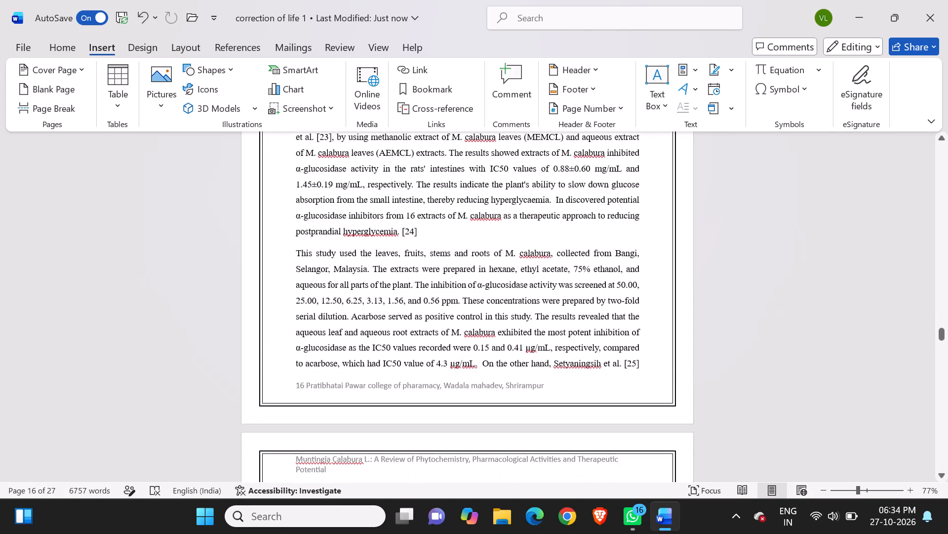
pyautogui.scroll(-4, 490, 344)
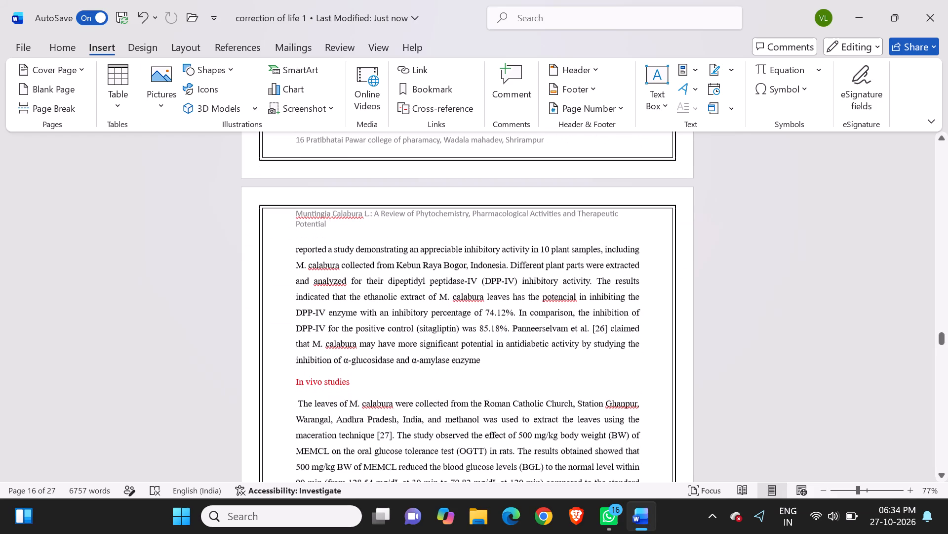
pyautogui.scroll(-3, 490, 344)
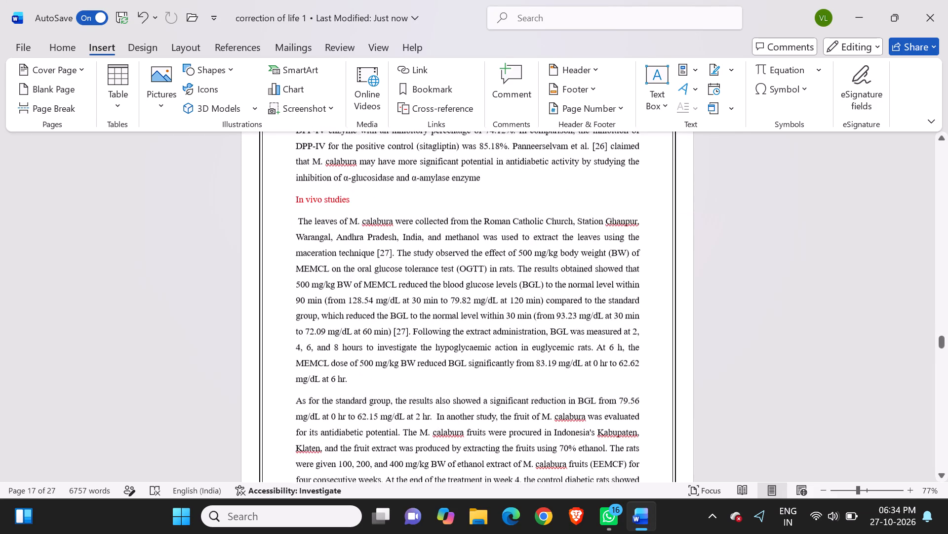
pyautogui.scroll(-2, 490, 344)
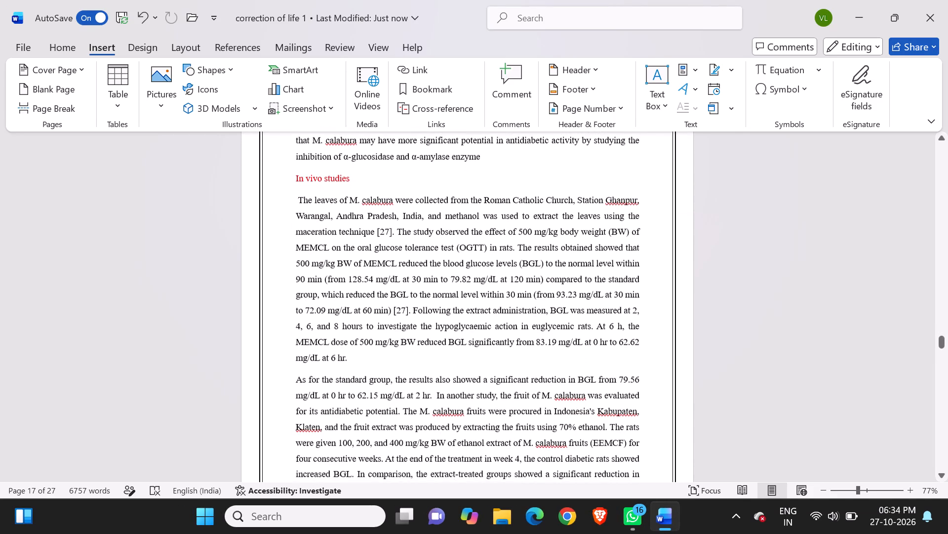
pyautogui.scroll(-3, 490, 344)
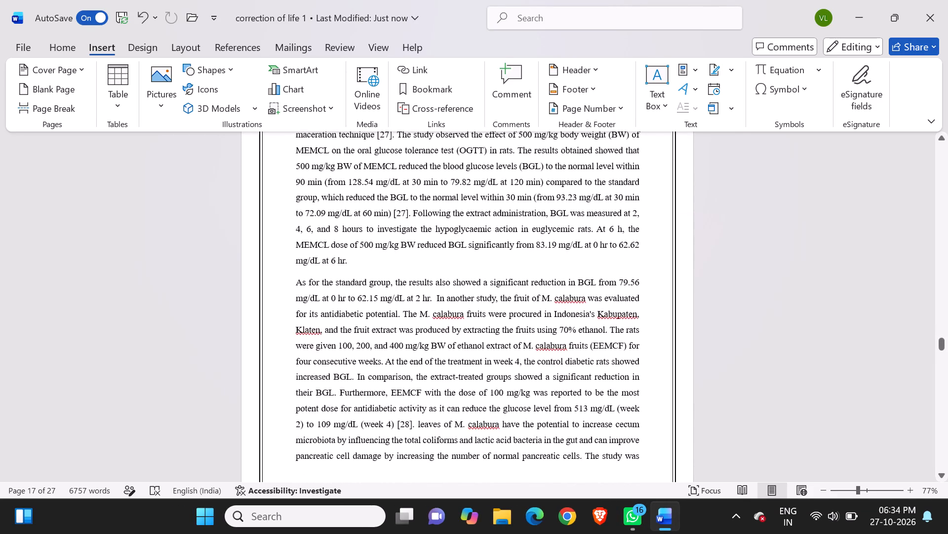
pyautogui.scroll(-2, 490, 344)
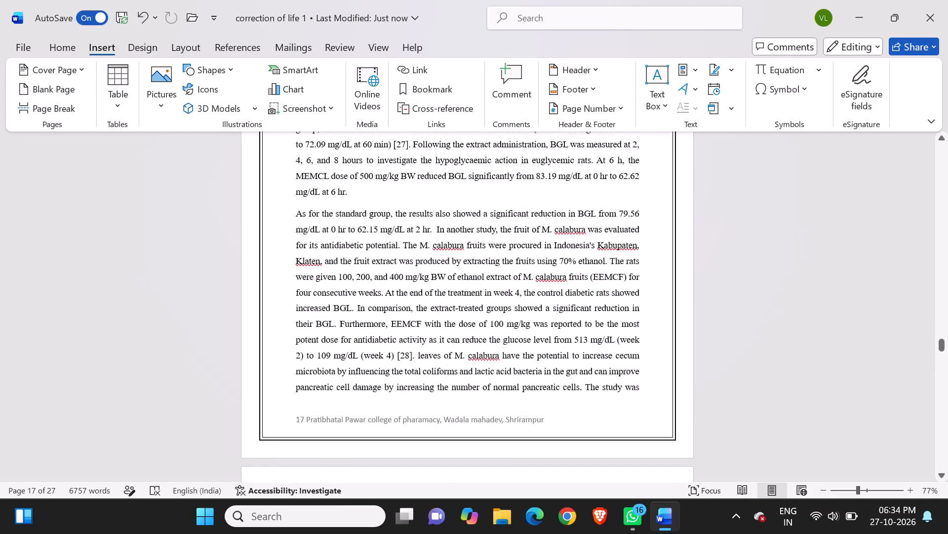
pyautogui.scroll(-3, 490, 344)
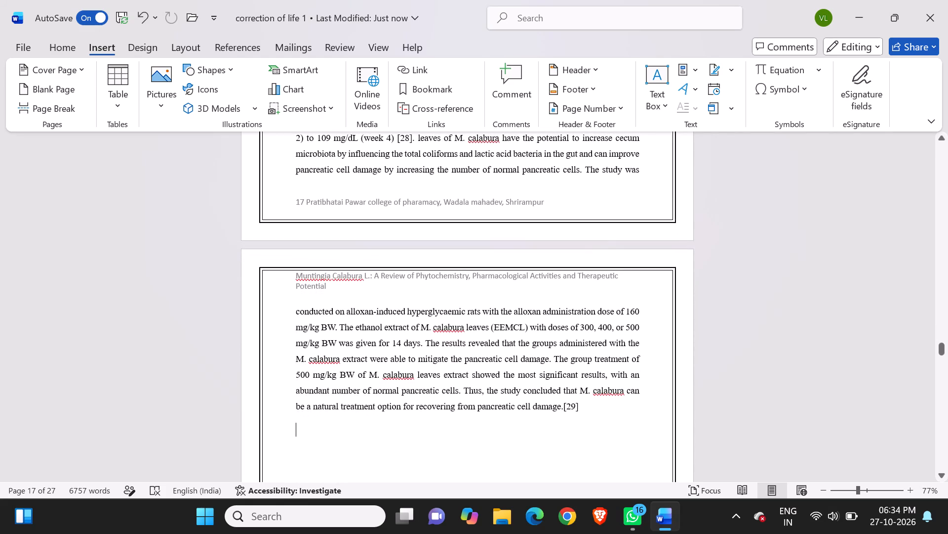
# Return to the end of the reference list and review the existing entries and the pasted references on pages 25 and 26.
pyautogui.tripleClick(942, 441)
pyautogui.tripleClick(942, 441)
pyautogui.tripleClick(942, 441)
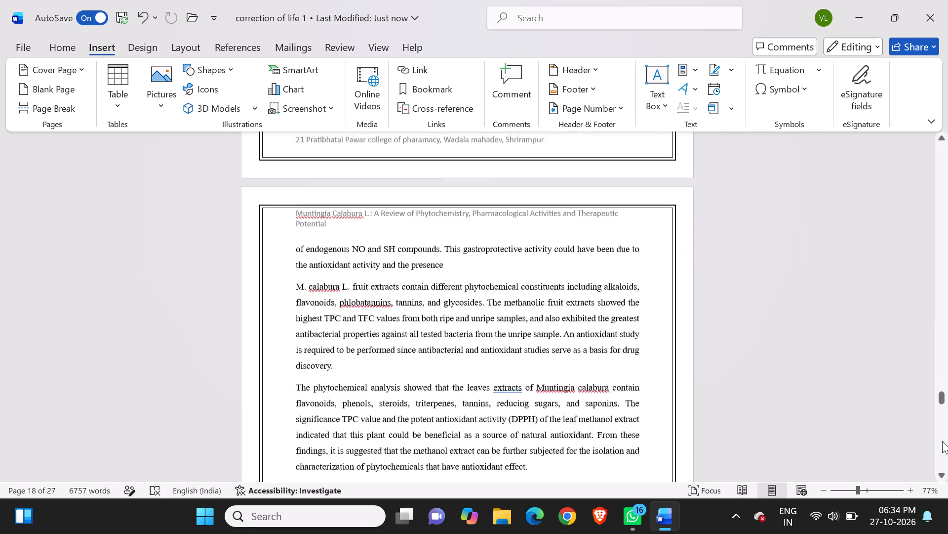
pyautogui.tripleClick(942, 441)
pyautogui.doubleClick(942, 441)
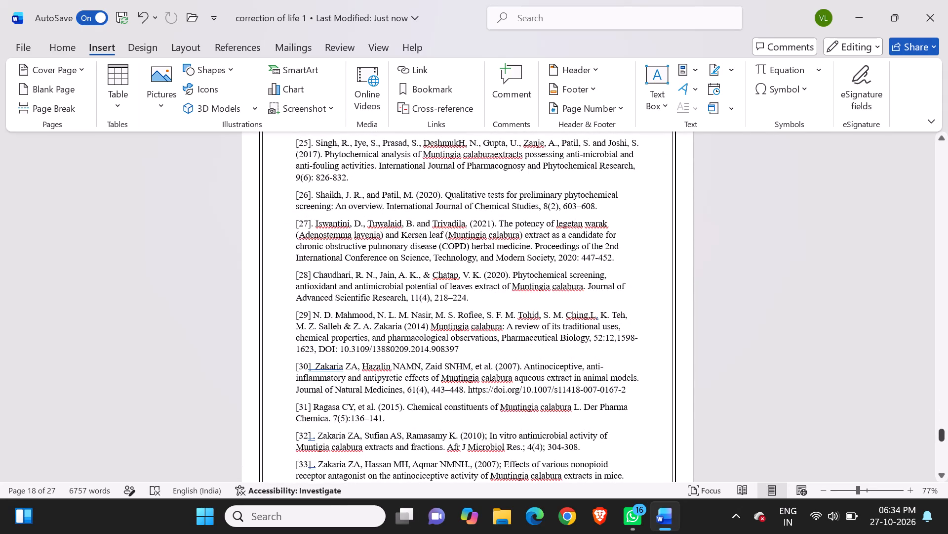
pyautogui.hscroll(-2, 760, 386)
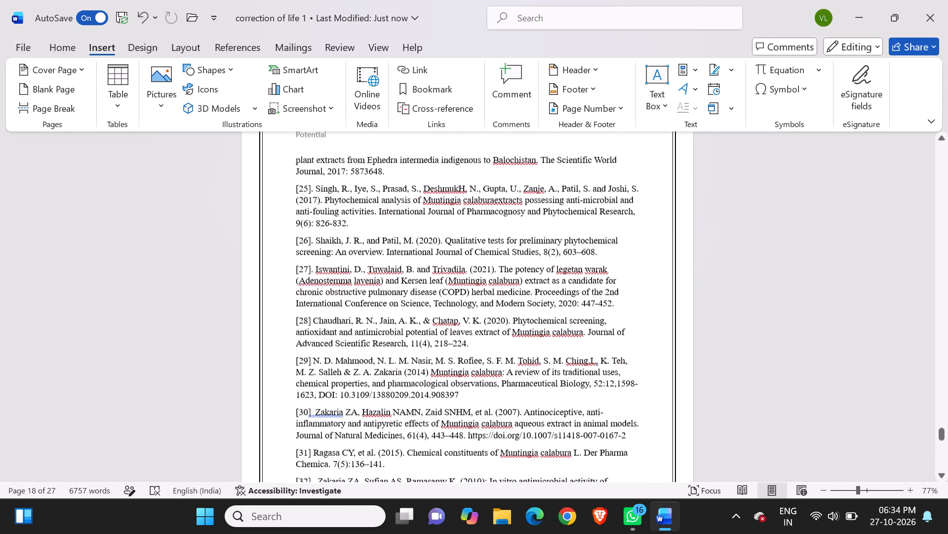
pyautogui.scroll(-6, 617, 396)
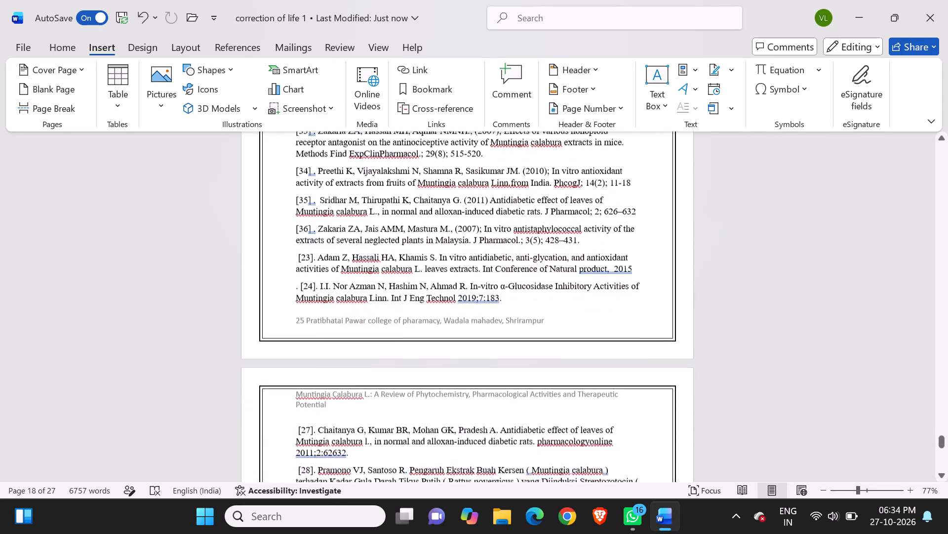
pyautogui.scroll(-1, 617, 396)
pyautogui.scroll(1, 617, 396)
pyautogui.scroll(-3, 617, 396)
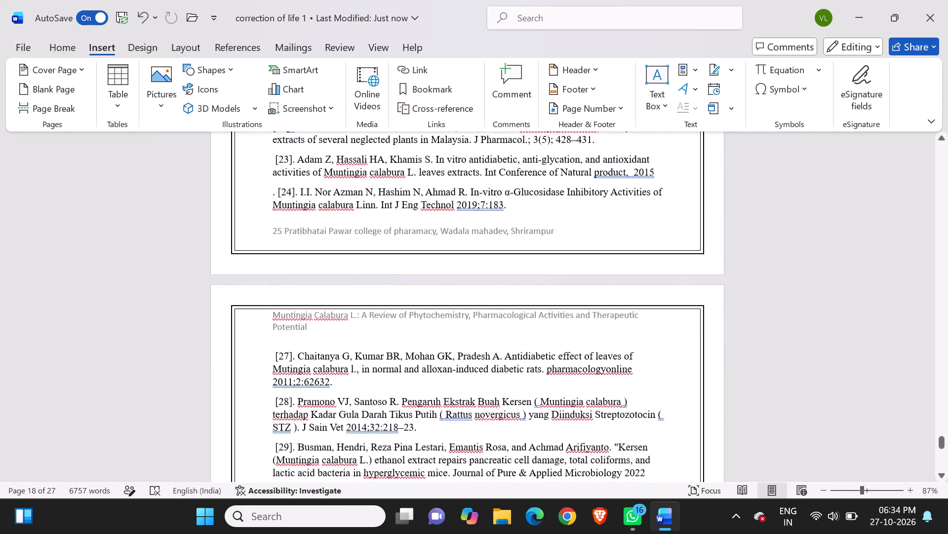
pyautogui.scroll(-3, 610, 383)
pyautogui.scroll(1, 610, 383)
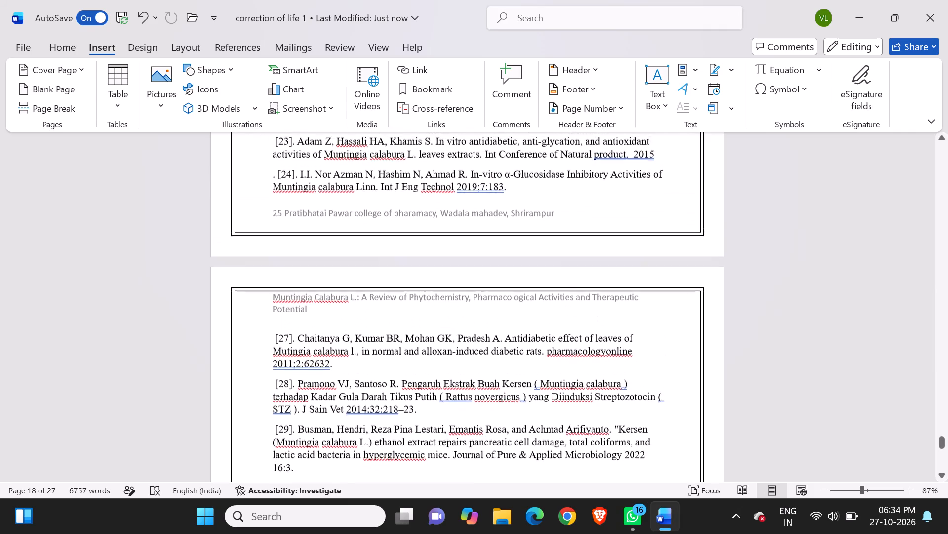
# Compare the numbering of the last existing references, [34] to [36], with the pasted entries [23] to [29] on pages 25 and 26.
pyautogui.scroll(2, 610, 383)
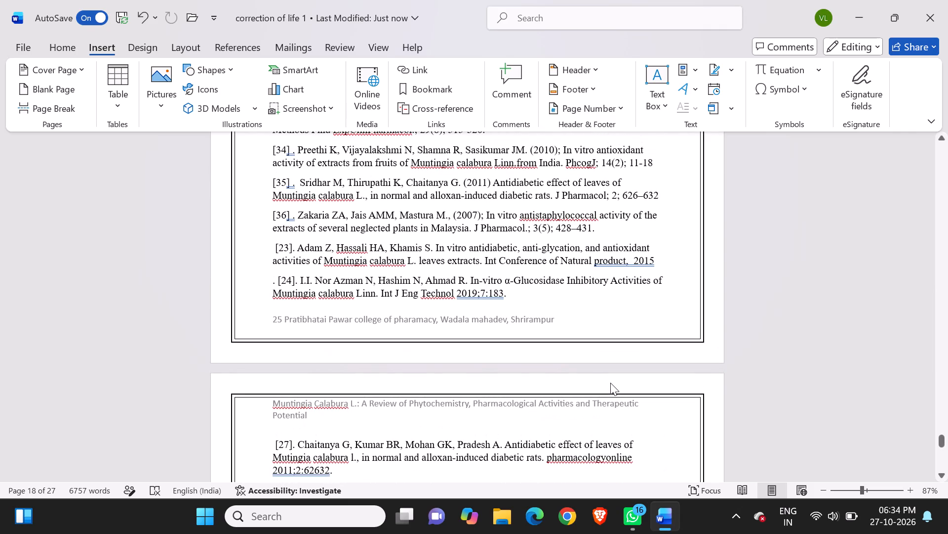
pyautogui.scroll(-1, 610, 383)
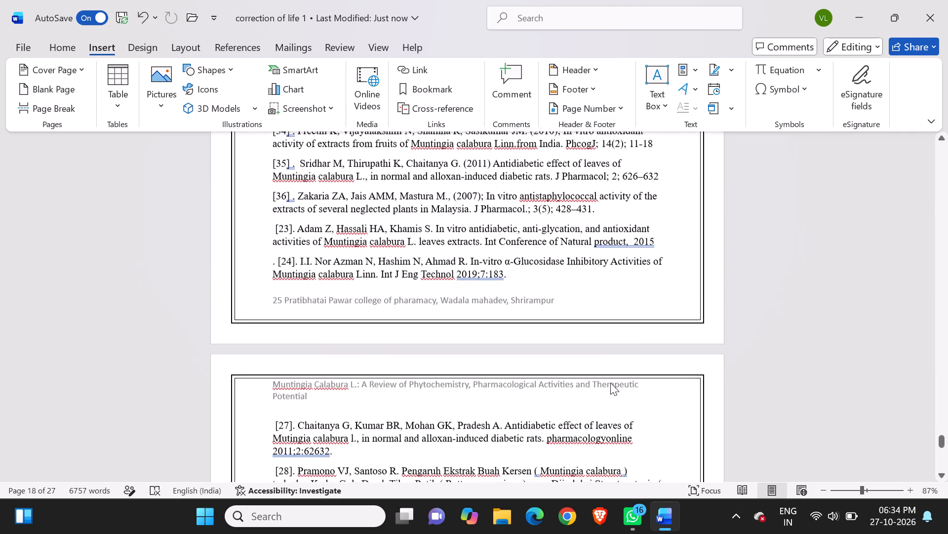
pyautogui.scroll(-3, 610, 383)
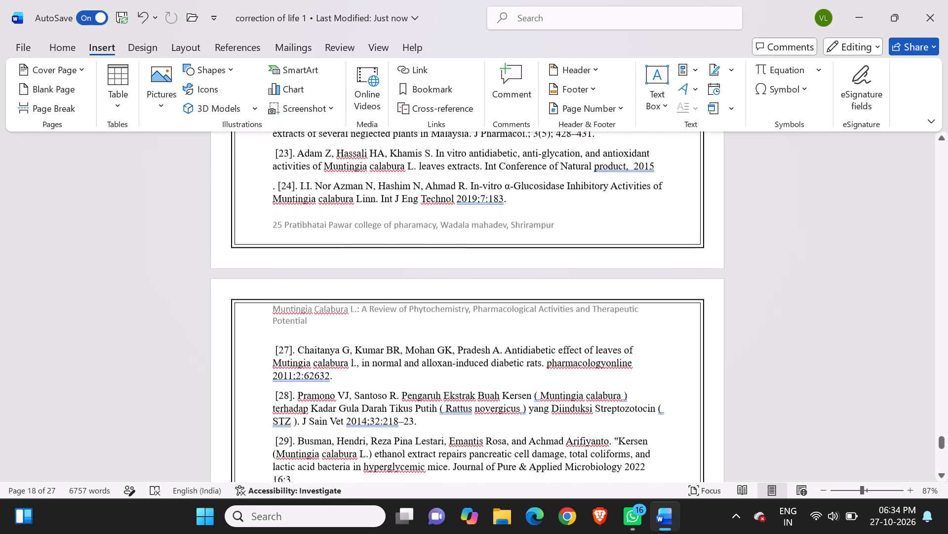
pyautogui.scroll(-1, 610, 383)
pyautogui.scroll(1, 610, 383)
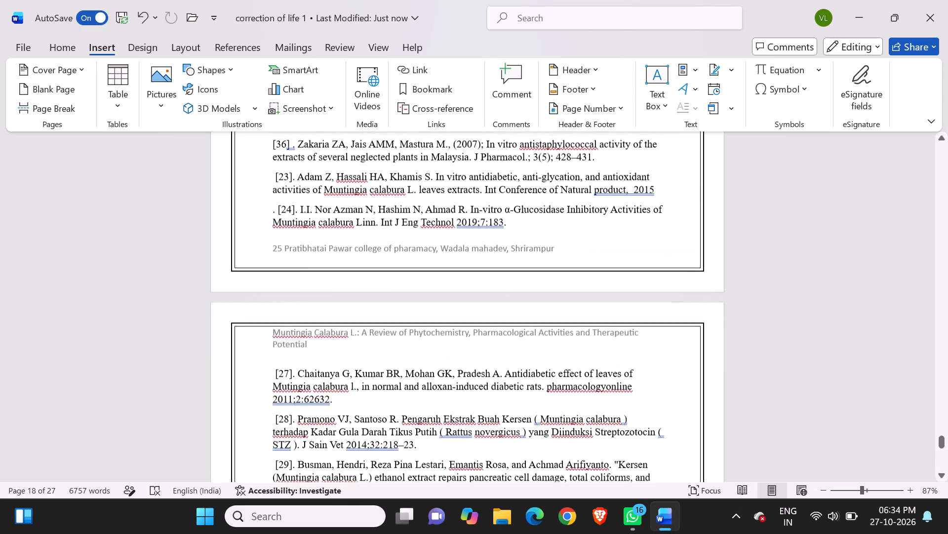
pyautogui.scroll(2, 610, 383)
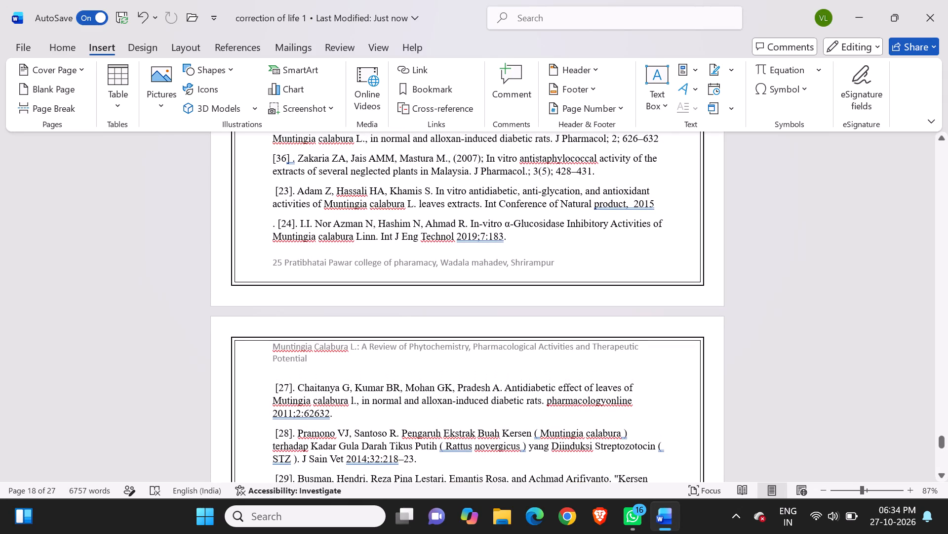
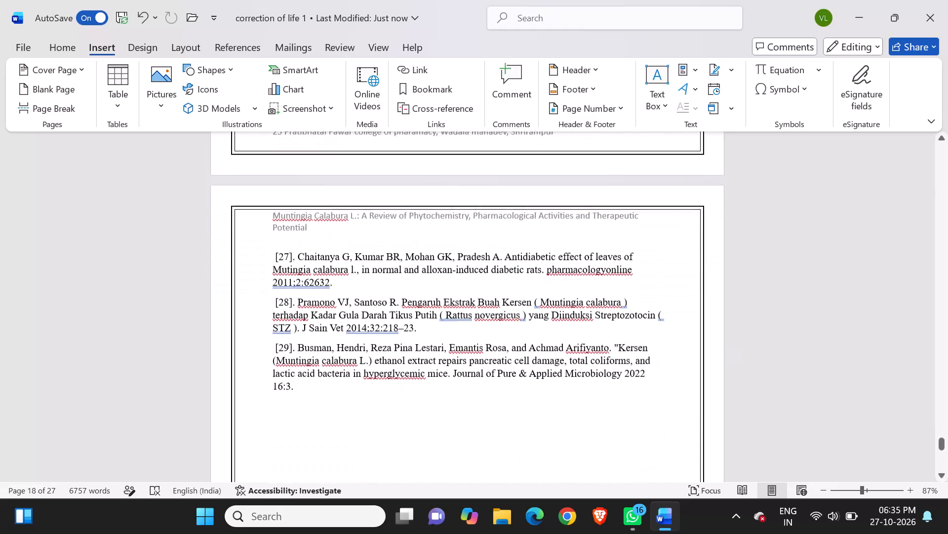
# Delete the pasted references [23] and [24] that follow entry [36] at the end of the reference list on page 25.
pyautogui.scroll(2, 396, 269)
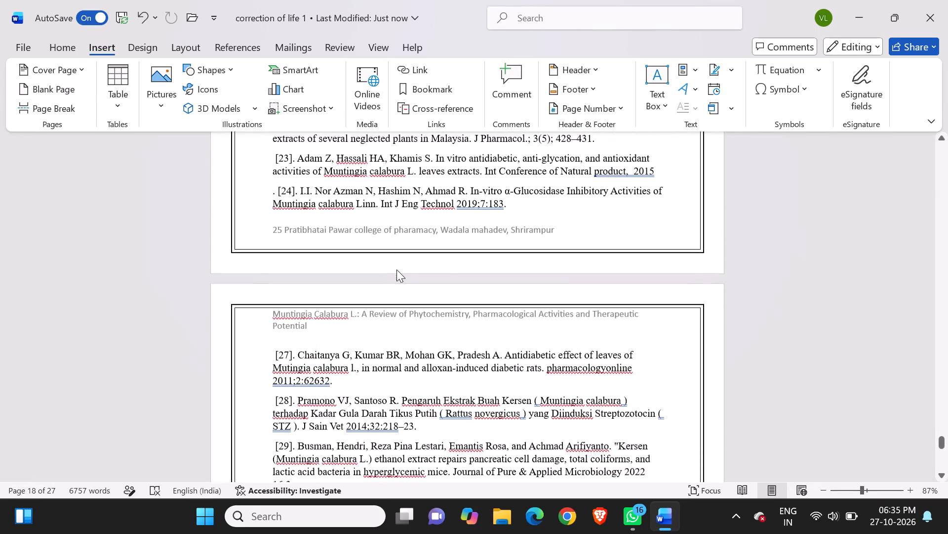
pyautogui.scroll(1, 396, 269)
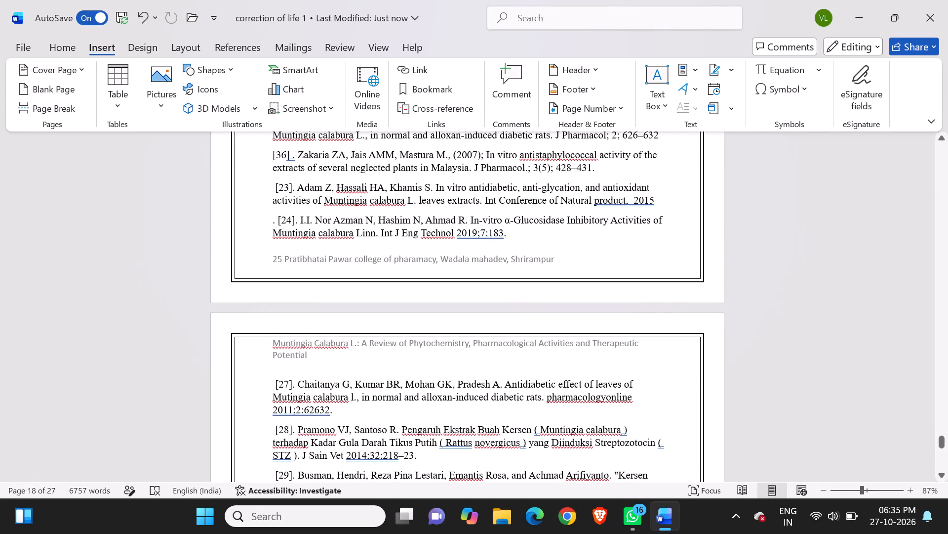
pyautogui.moveTo(268, 186); pyautogui.dragTo(384, 296)
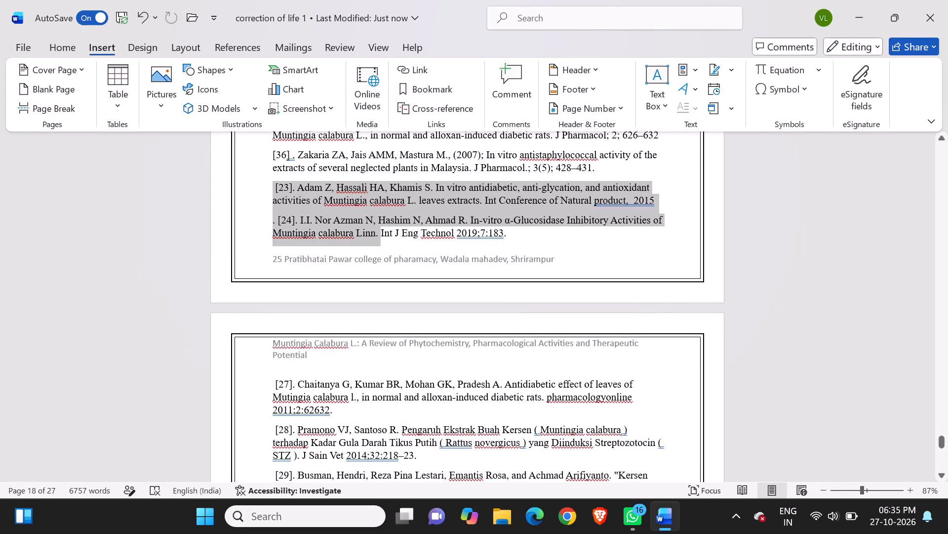
pyautogui.moveTo(384, 296); pyautogui.dragTo(510, 238)
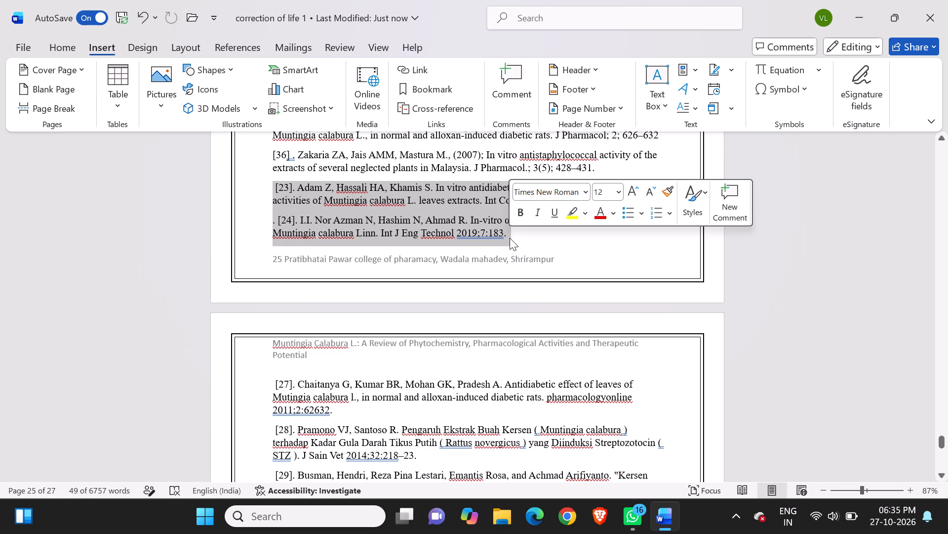
pyautogui.press('Delete')
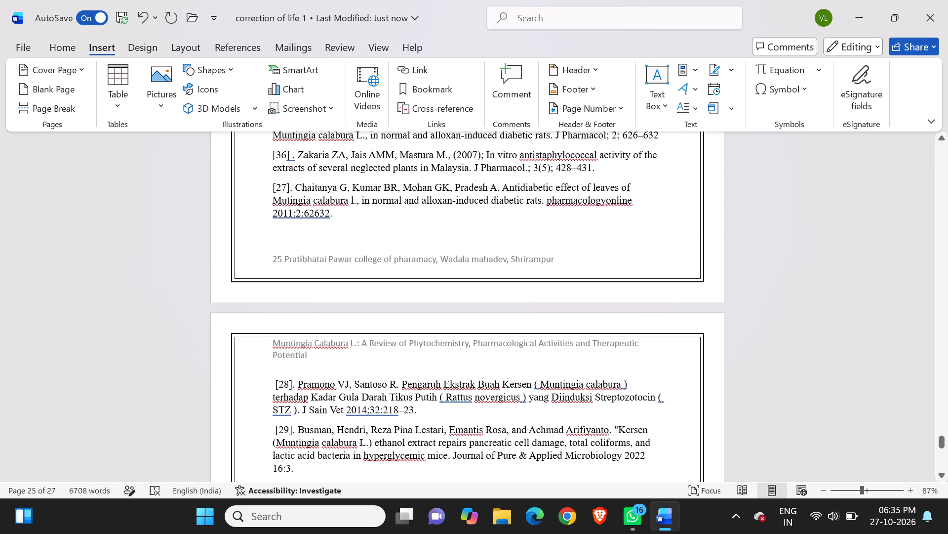
# Delete the remaining pasted references [27], [28] and [29] in full, leaving entry [36] as the last reference.
pyautogui.moveTo(274, 194); pyautogui.dragTo(304, 199)
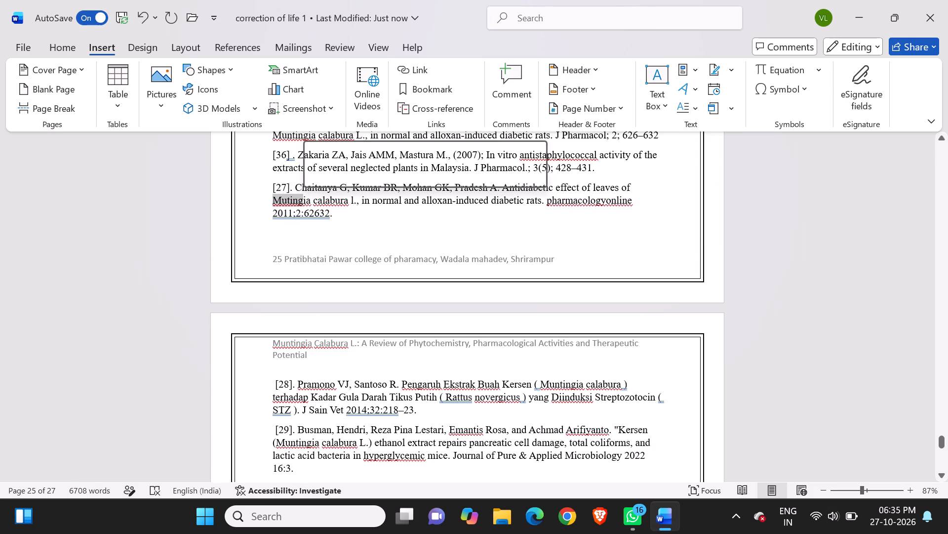
pyautogui.click(304, 199)
pyautogui.hscroll(-1, 304, 199)
pyautogui.moveTo(271, 193); pyautogui.dragTo(311, 190)
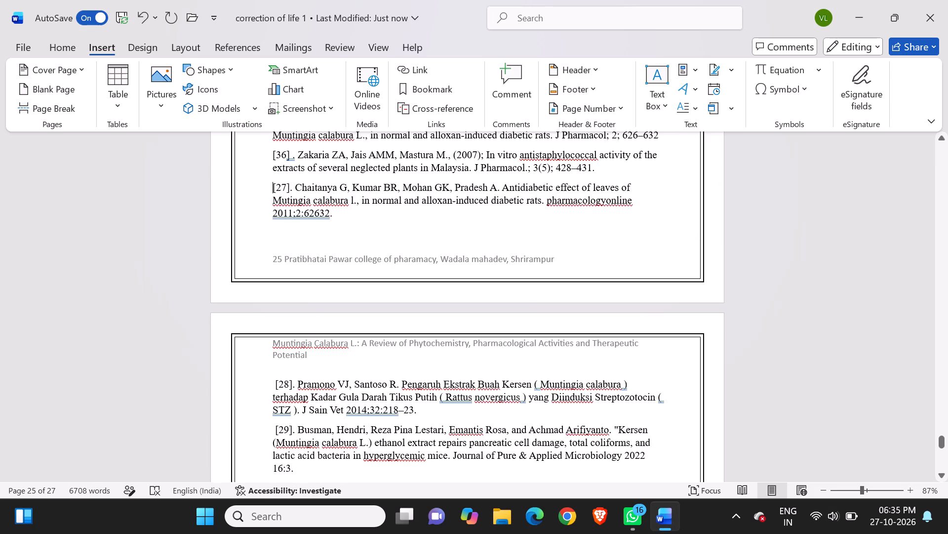
pyautogui.moveTo(311, 190); pyautogui.dragTo(460, 451)
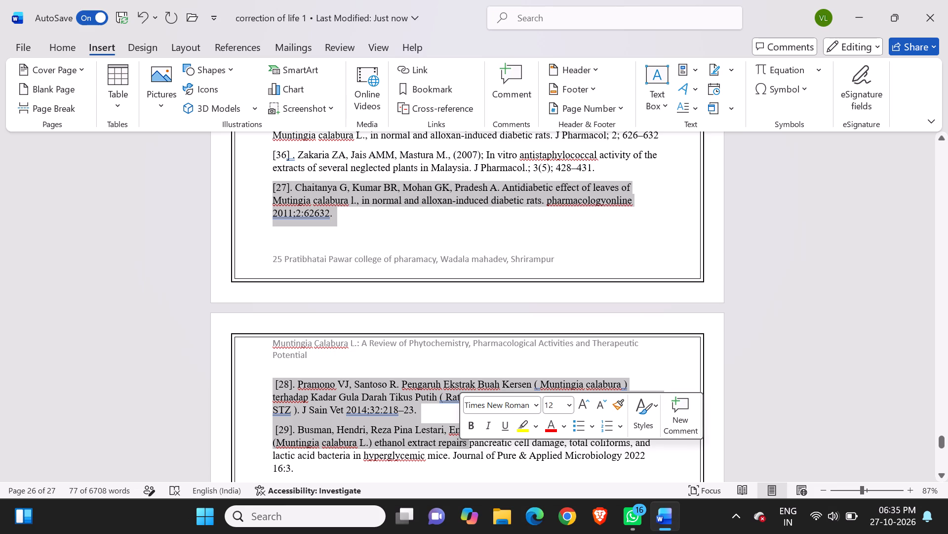
pyautogui.press('Delete')
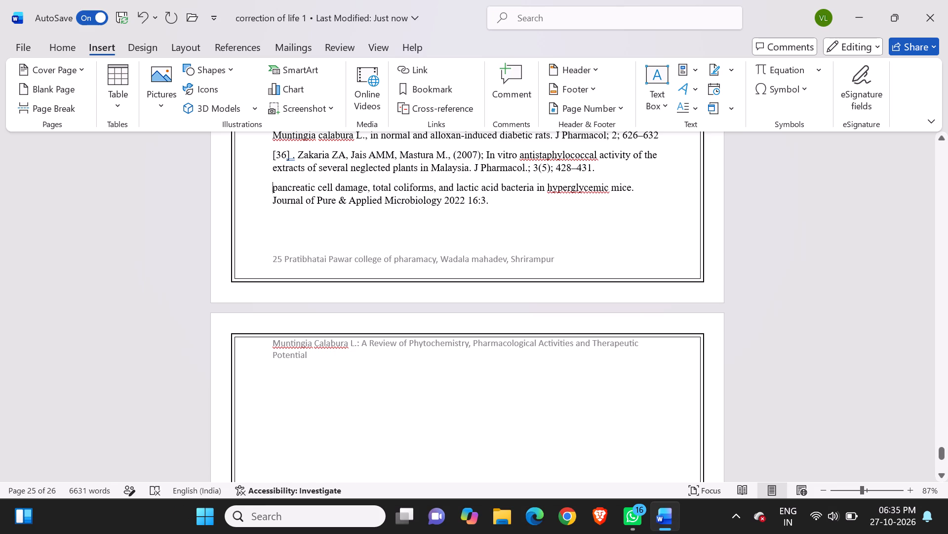
pyautogui.moveTo(269, 192); pyautogui.dragTo(332, 197)
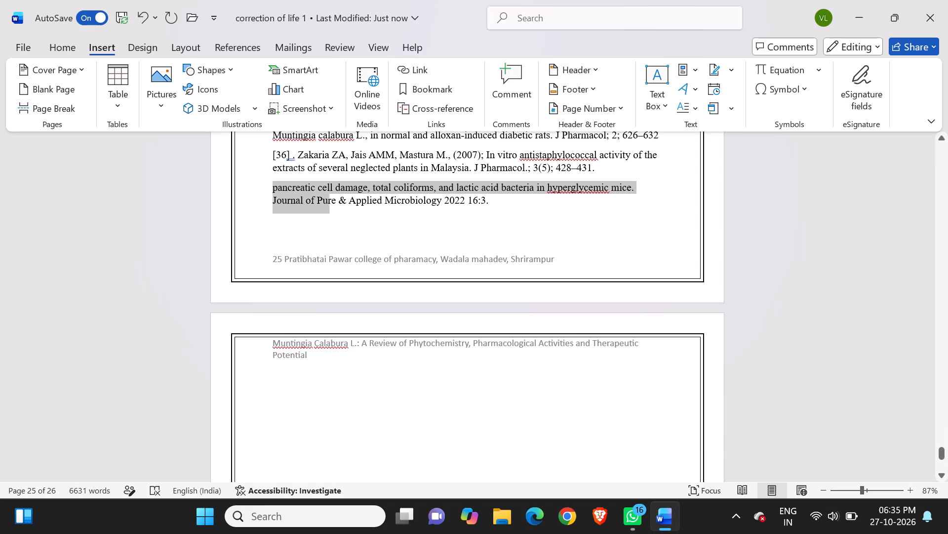
pyautogui.moveTo(332, 197); pyautogui.dragTo(499, 205)
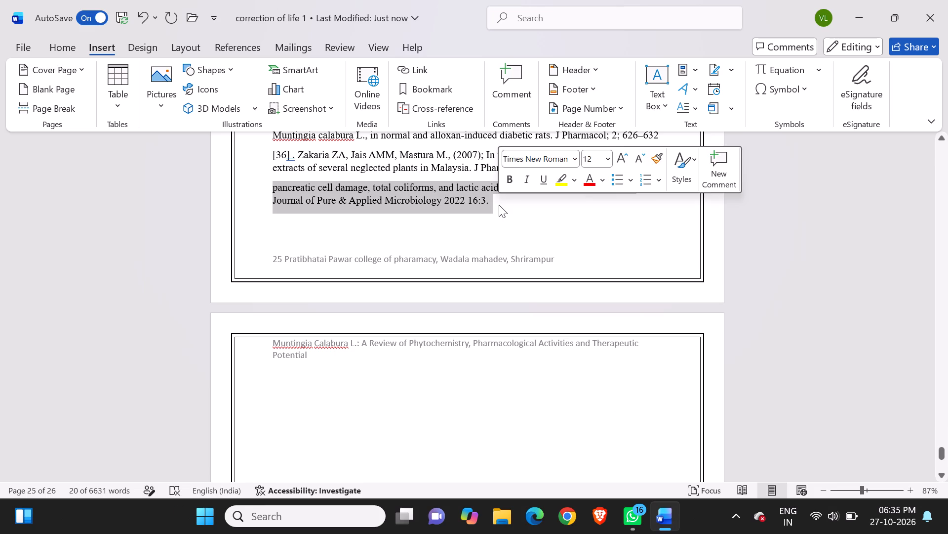
pyautogui.press('Delete')
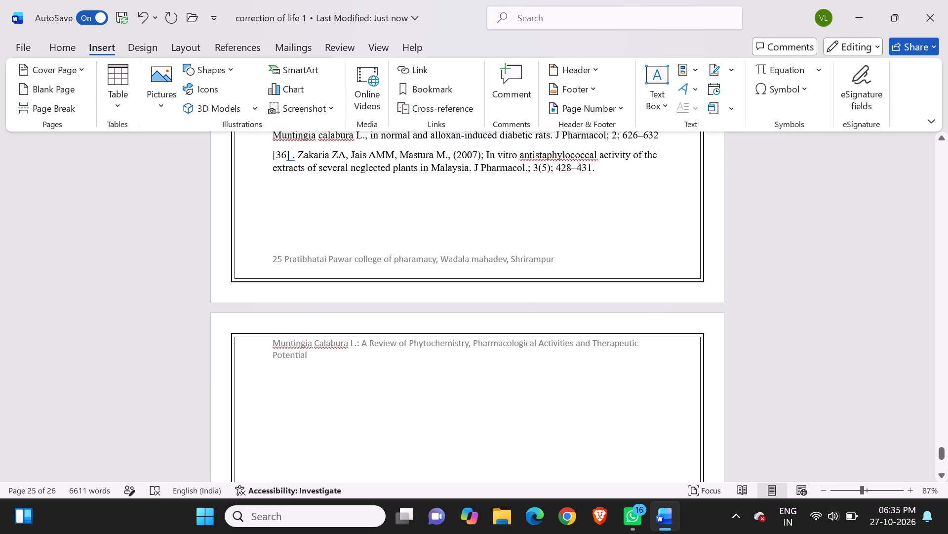
# Minimize the document window.
pyautogui.click(879, 24)
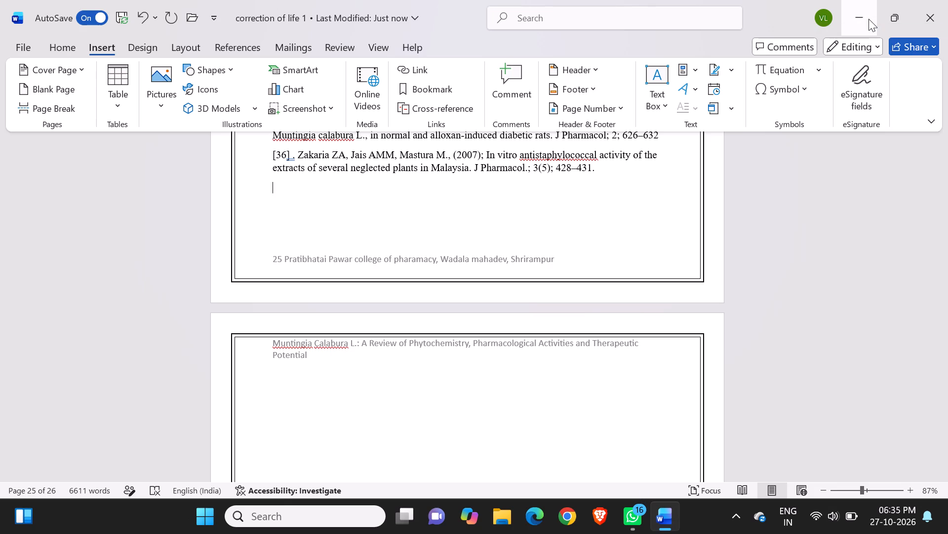
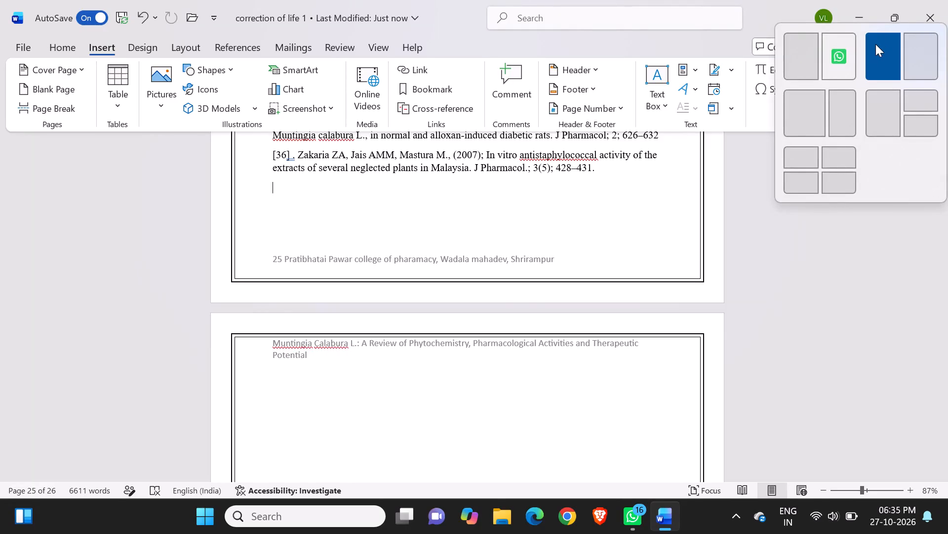
# Close the review paper document "correction of life 1".
pyautogui.click(824, 102)
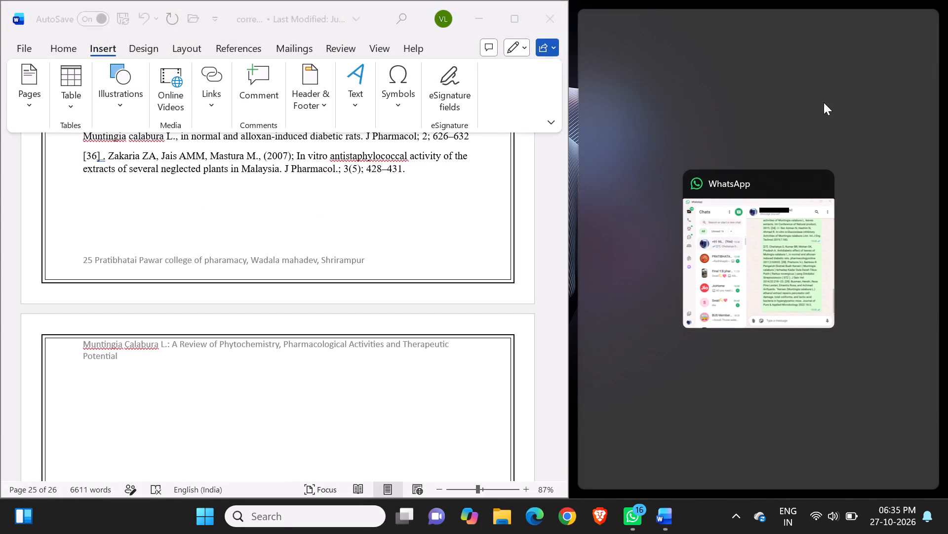
pyautogui.click(560, 30)
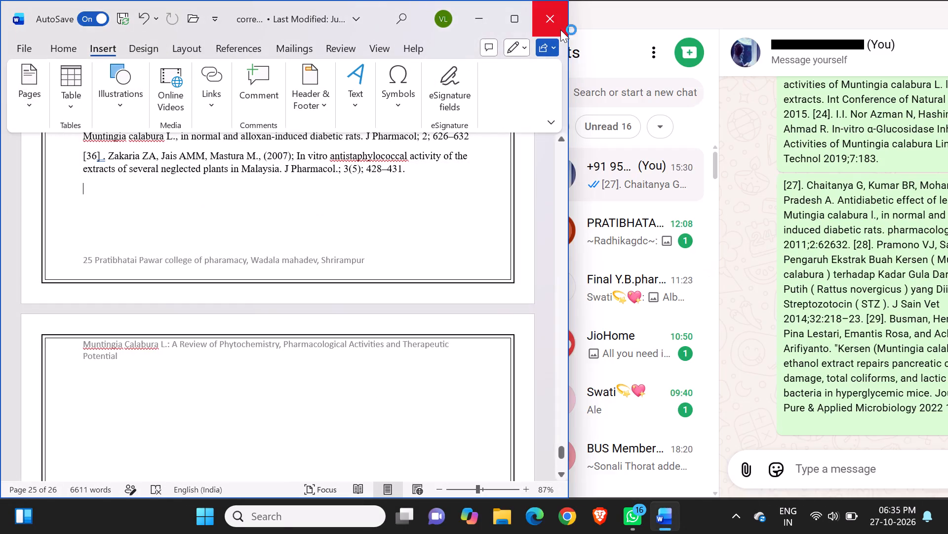
pyautogui.click(560, 30)
pyautogui.click(560, 30)
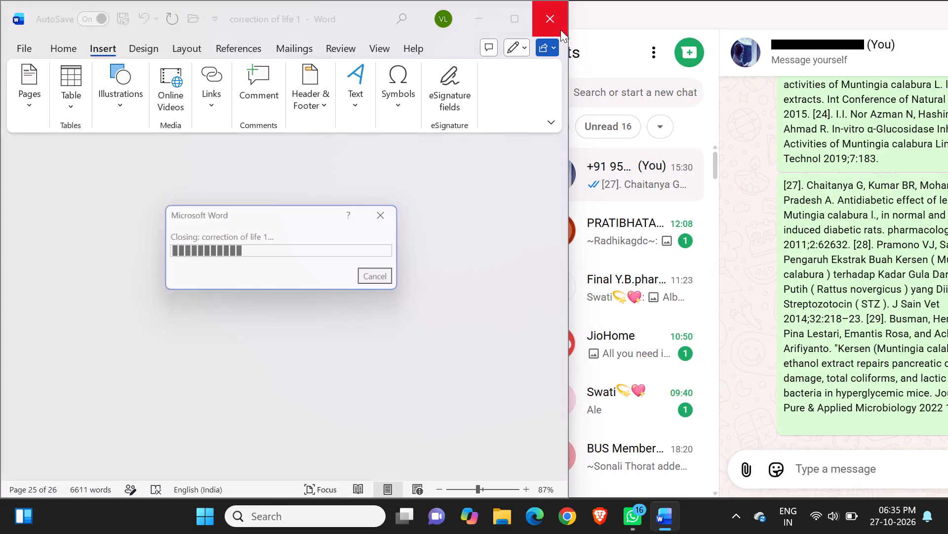
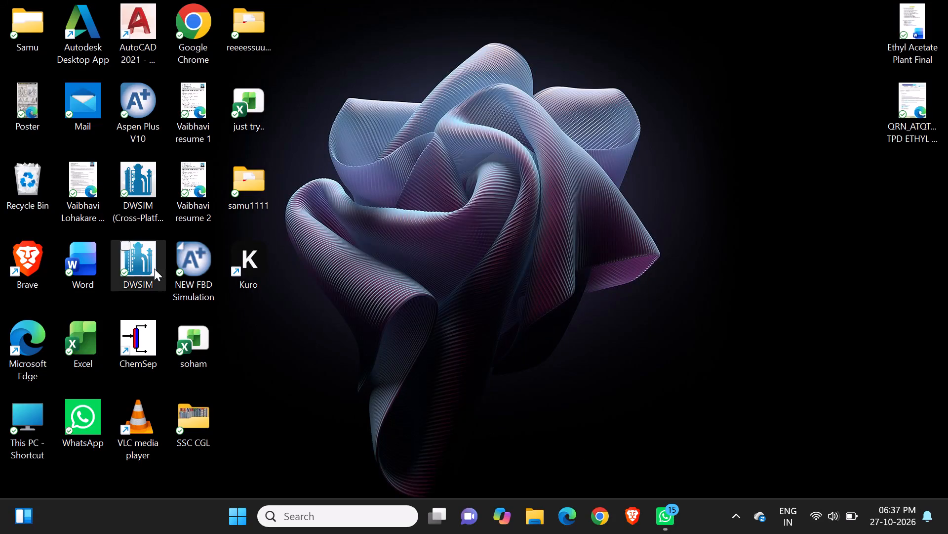
# Launch Word from the desktop to reach its start screen with the recent documents.
pyautogui.click(87, 273)
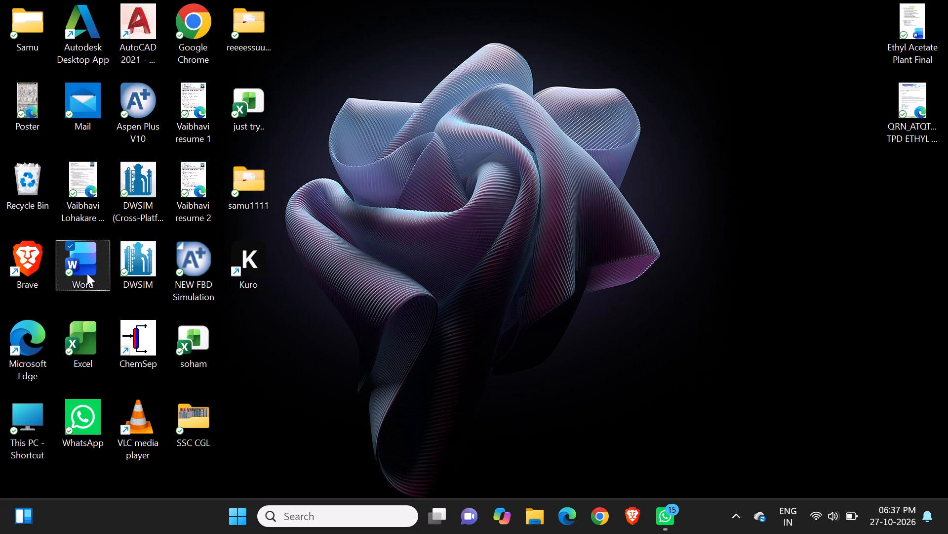
pyautogui.click(87, 273)
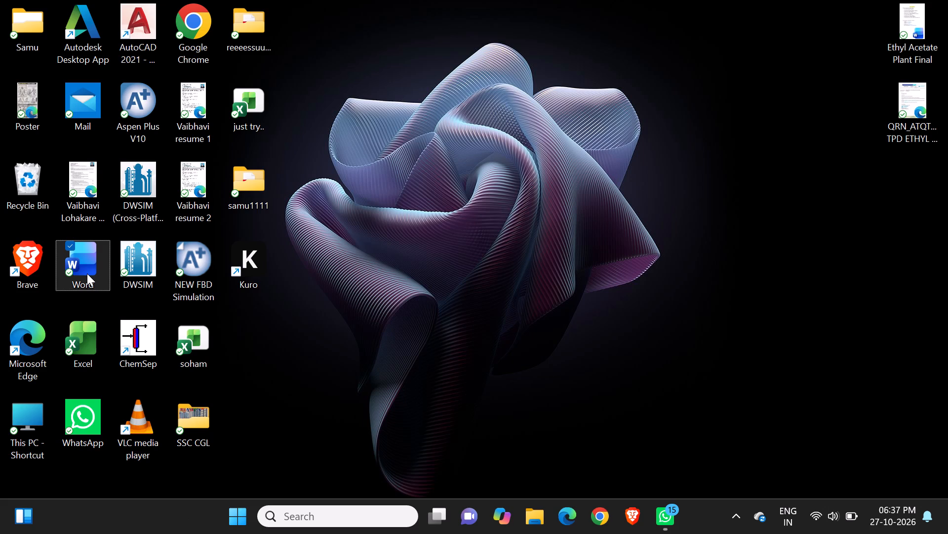
pyautogui.click(87, 273)
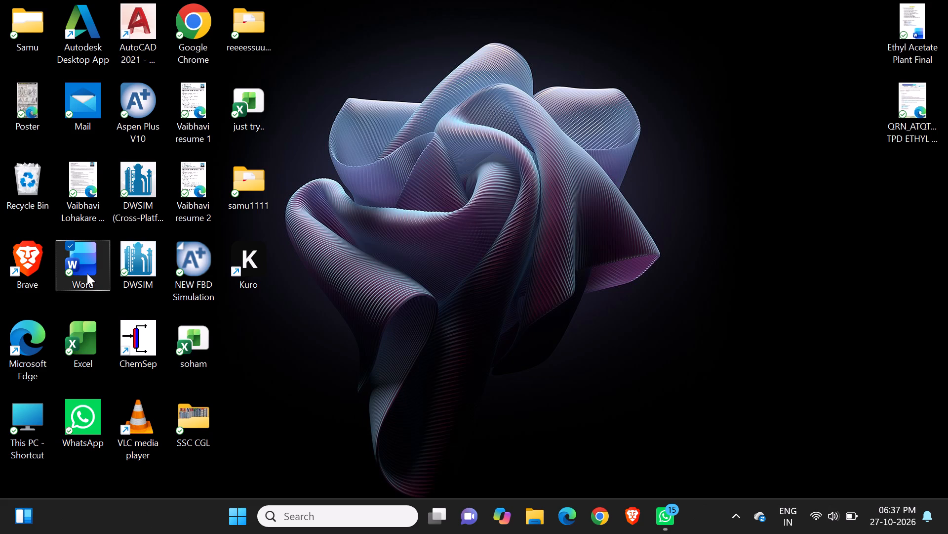
pyautogui.doubleClick(92, 269)
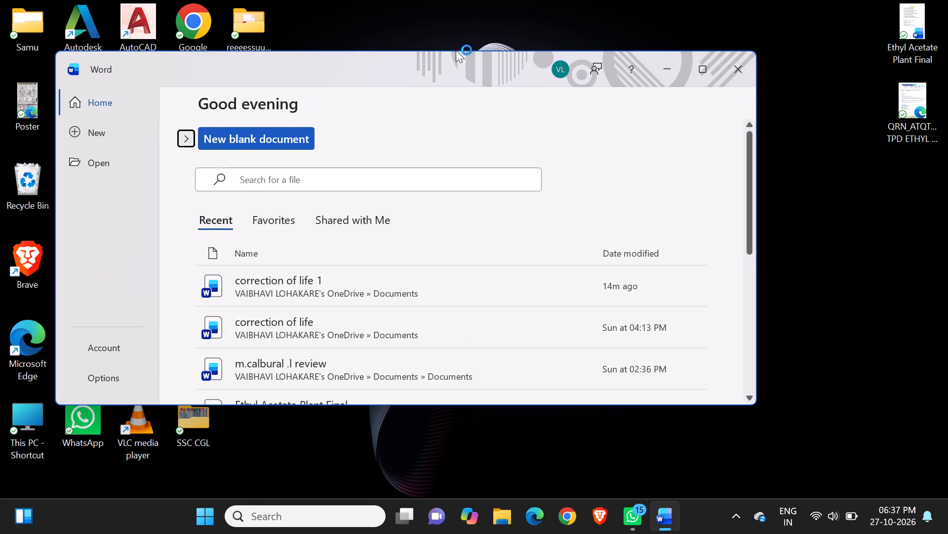
# Reopen the recent document "correction of life 1" in a maximized Word window.
pyautogui.click(694, 70)
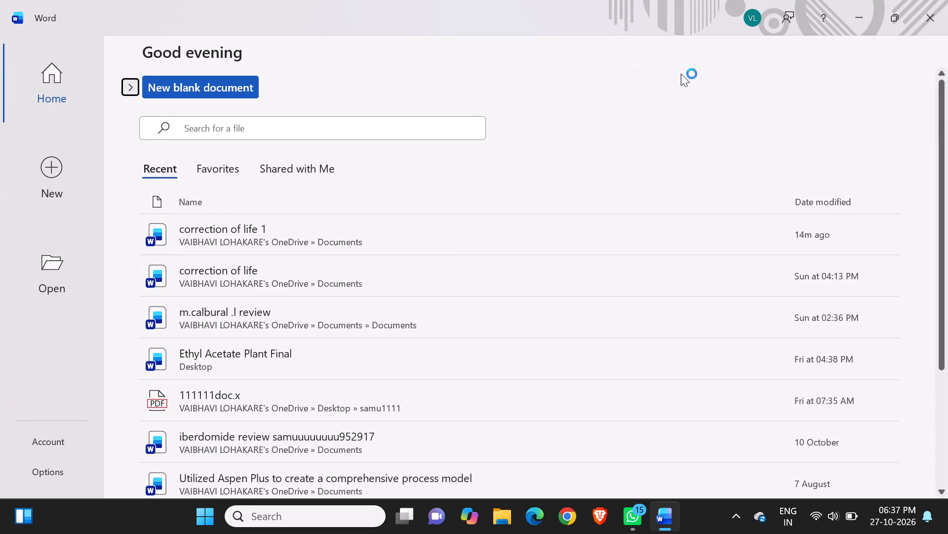
pyautogui.click(374, 226)
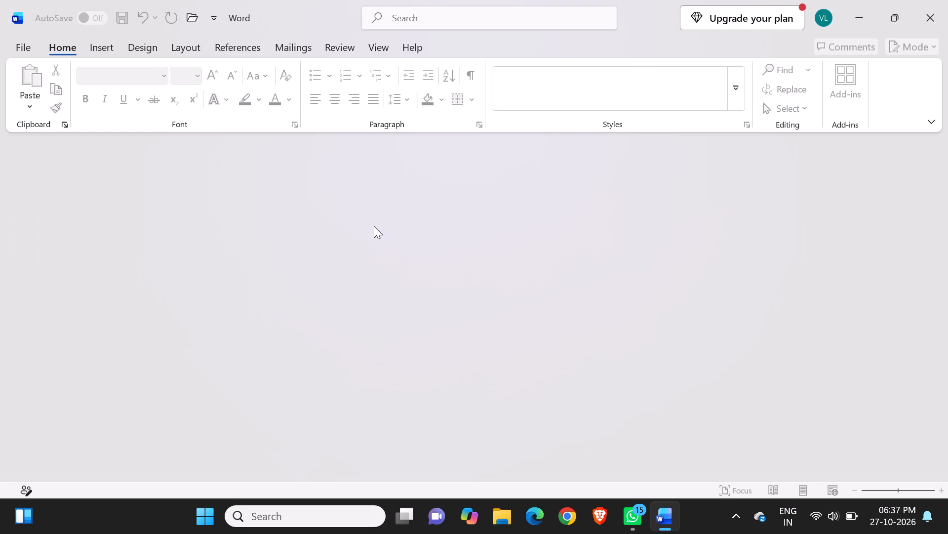
pyautogui.scroll(1, 374, 226)
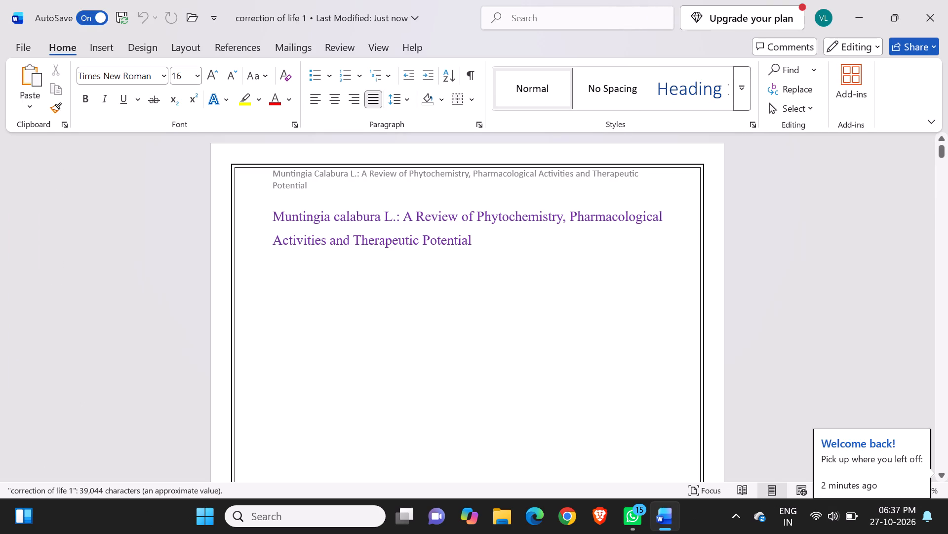
# Locate the antidiabetic activity section again and examine the citation numbers from Antipyretic activity through the In vitro studies on pages 15 and 16.
pyautogui.doubleClick(939, 358)
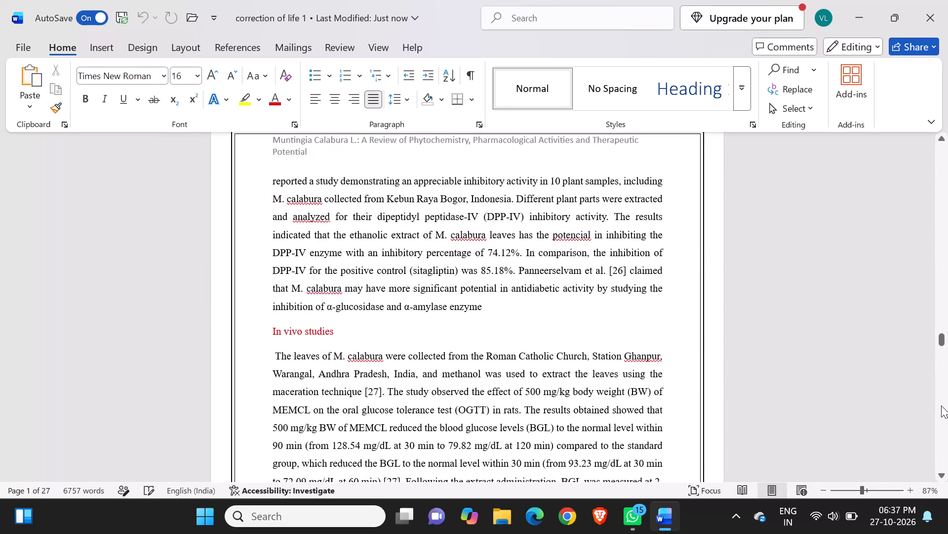
pyautogui.tripleClick(941, 405)
pyautogui.doubleClick(941, 405)
pyautogui.click(941, 405)
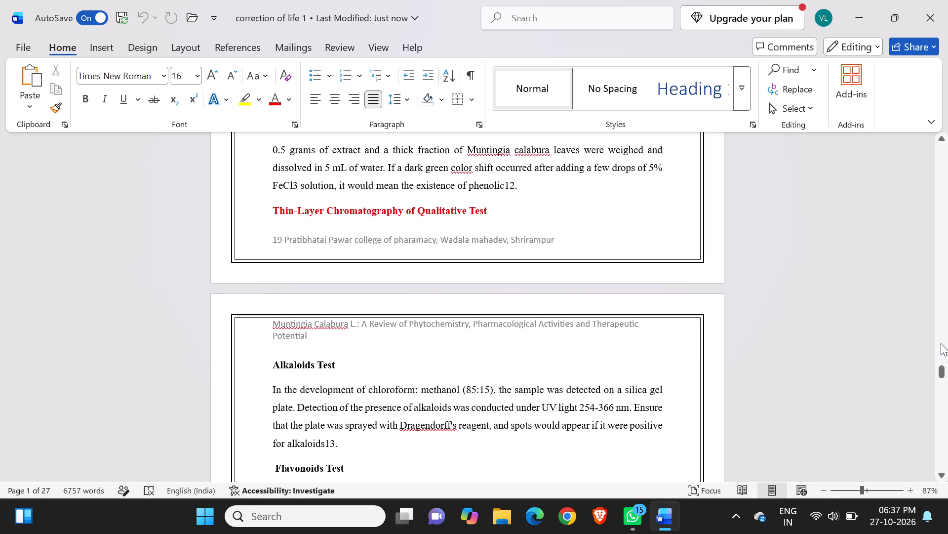
pyautogui.doubleClick(941, 343)
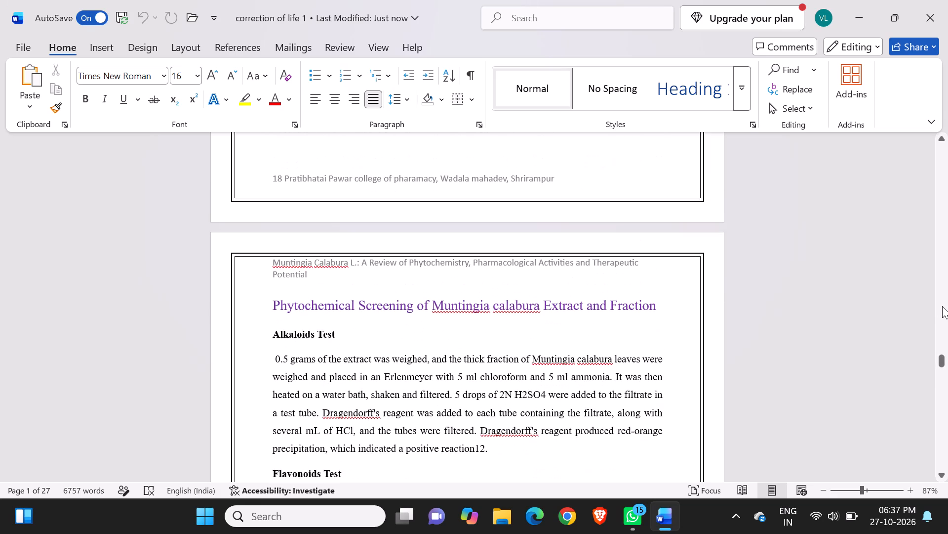
pyautogui.doubleClick(942, 306)
pyautogui.click(942, 306)
pyautogui.click(942, 306)
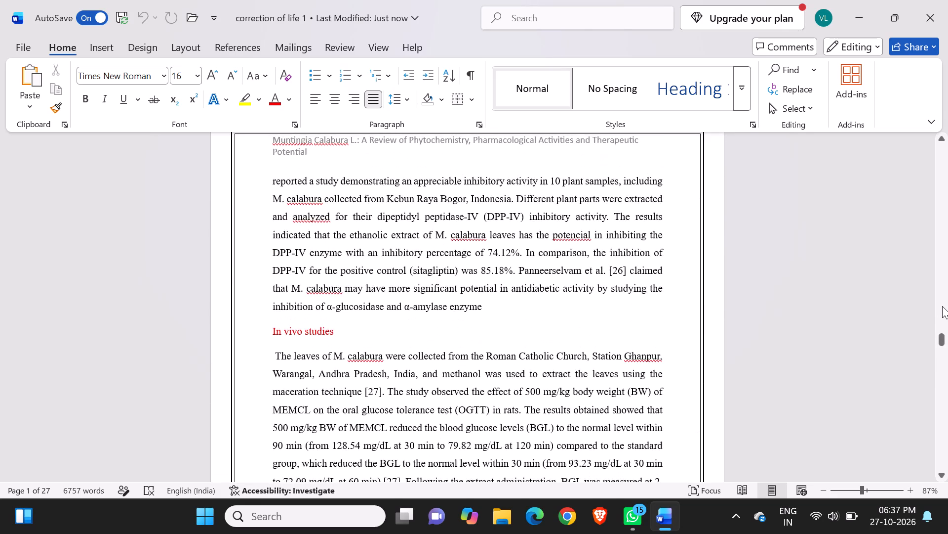
pyautogui.click(942, 306)
pyautogui.click(942, 290)
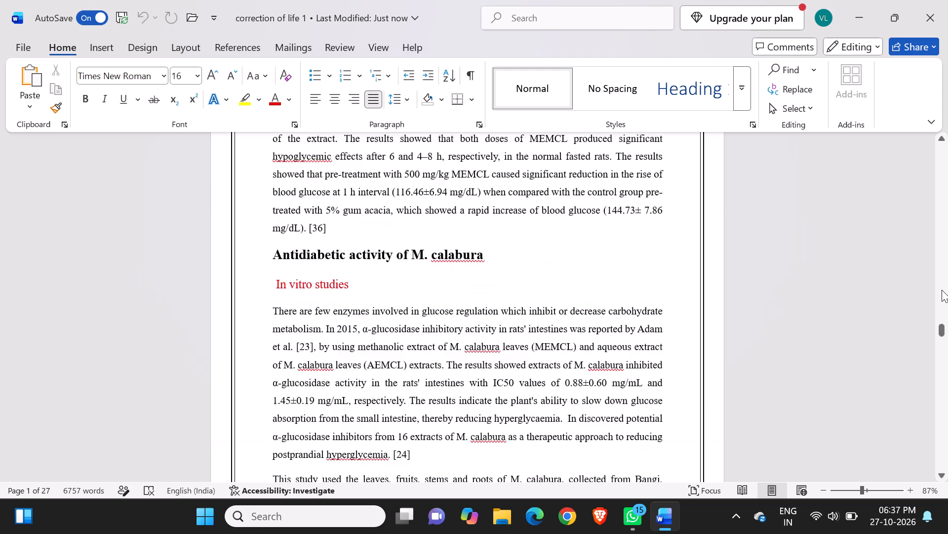
pyautogui.click(942, 290)
pyautogui.click(942, 290)
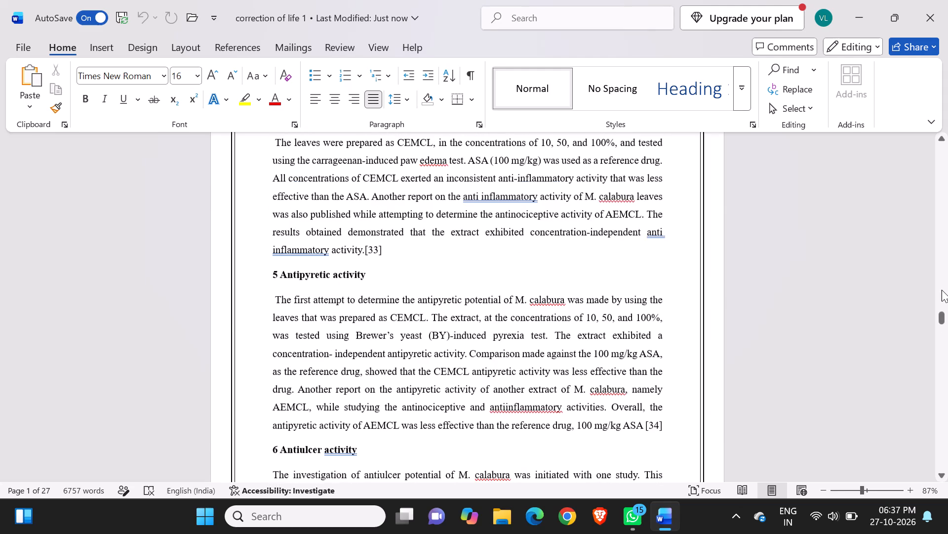
pyautogui.click(937, 371)
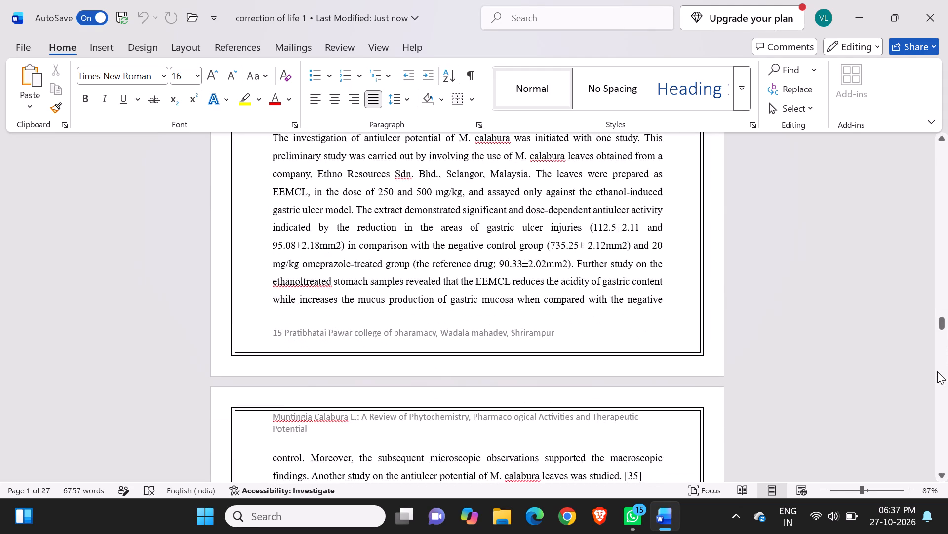
pyautogui.click(937, 371)
pyautogui.click(937, 371)
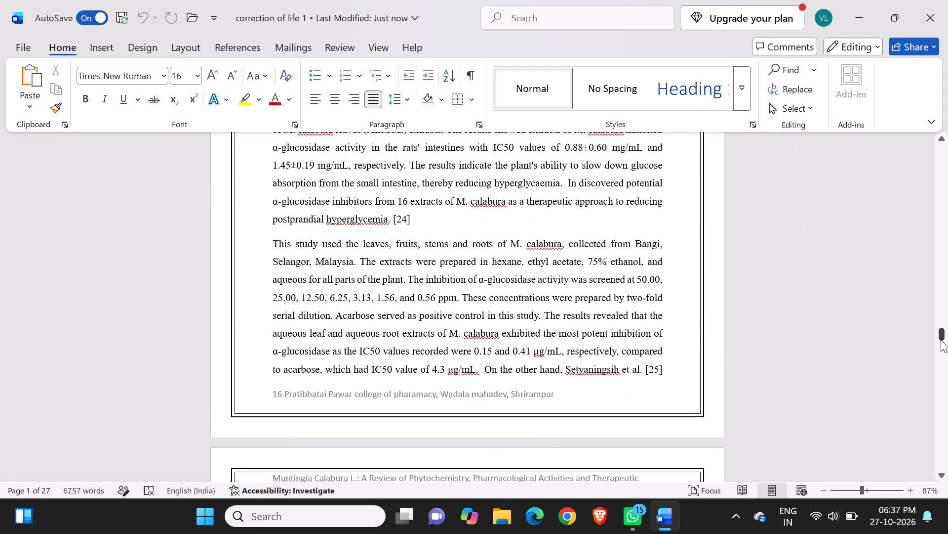
pyautogui.click(939, 306)
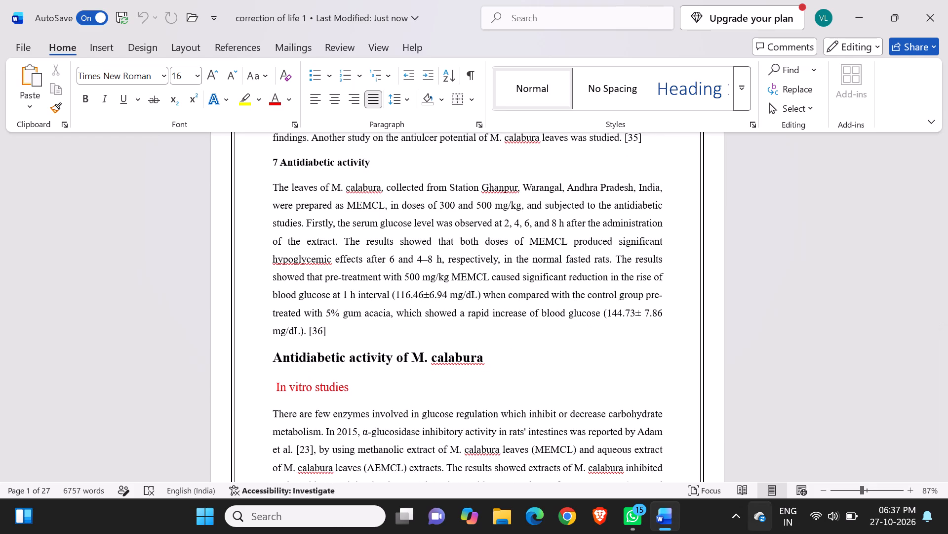
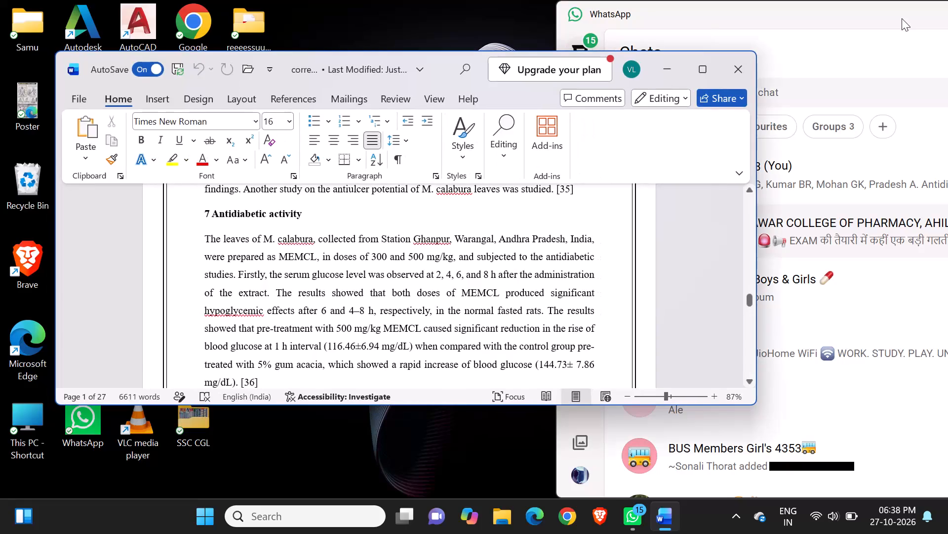
# Arrange the "correction of life 1" document and the WhatsApp window side by side, each filling half of the screen.
pyautogui.click(713, 73)
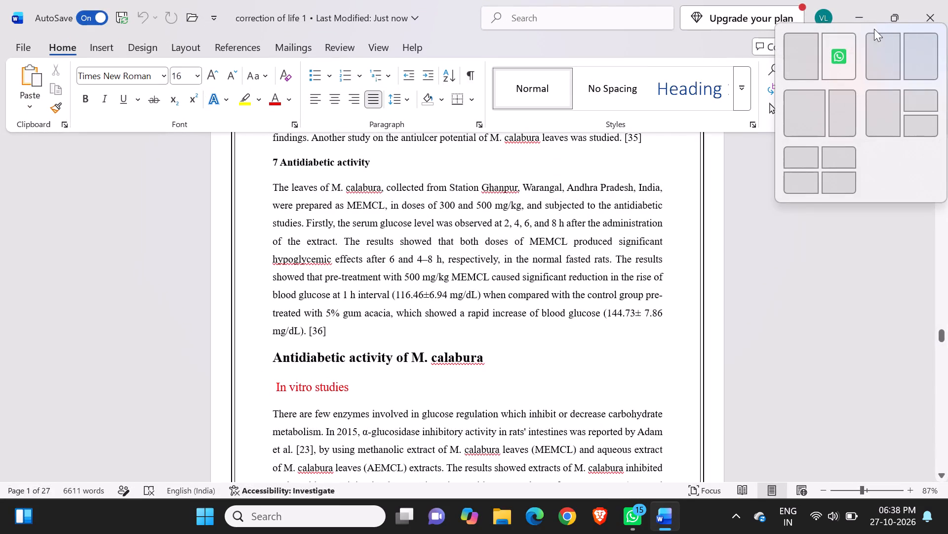
pyautogui.click(842, 54)
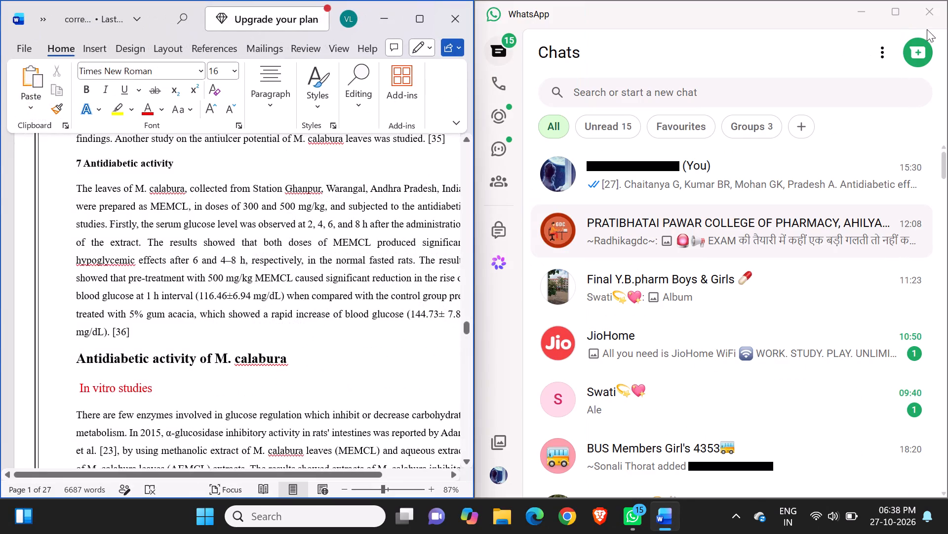
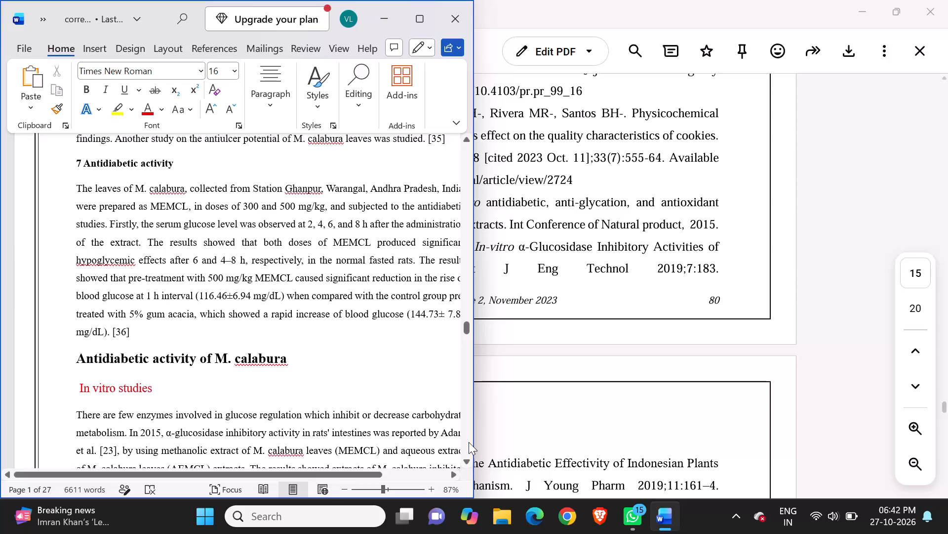
# Paste the copied references [23] and [24] at the top of blank page 26, after the end of the reference list.
pyautogui.tripleClick(467, 452)
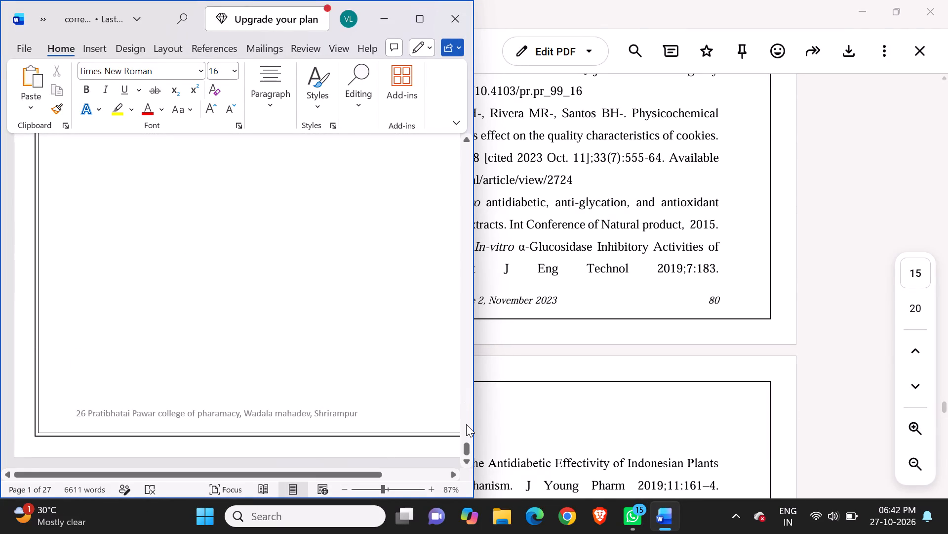
pyautogui.click(466, 424)
pyautogui.click(466, 424)
pyautogui.click(466, 424)
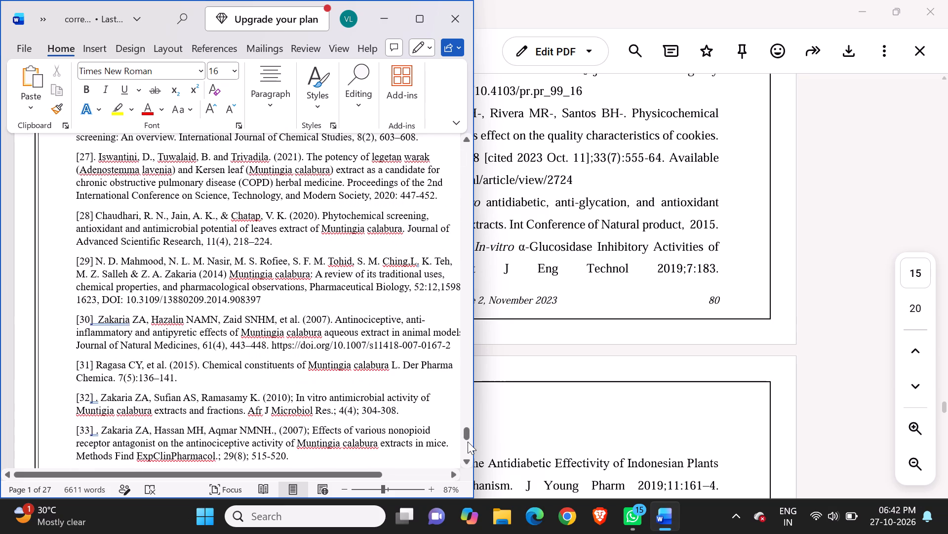
pyautogui.click(468, 442)
pyautogui.click(468, 442)
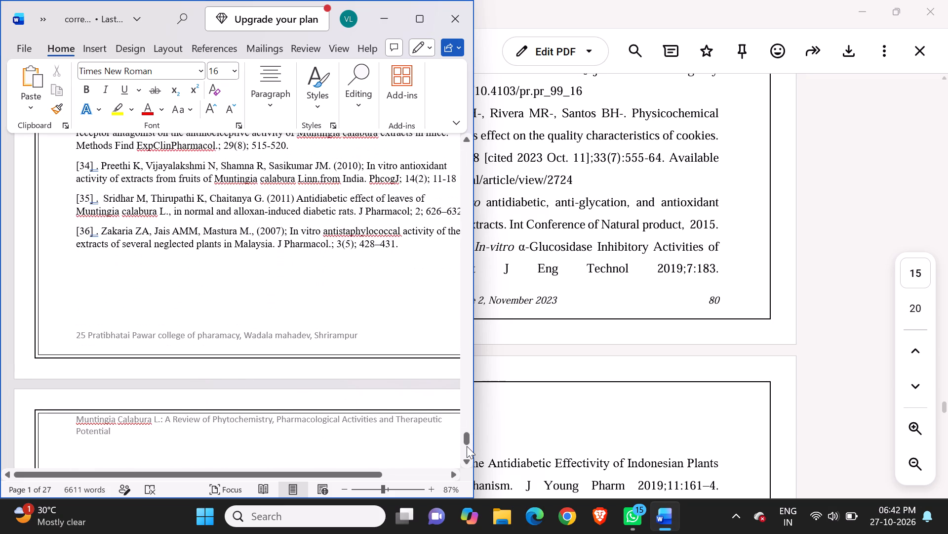
pyautogui.click(467, 446)
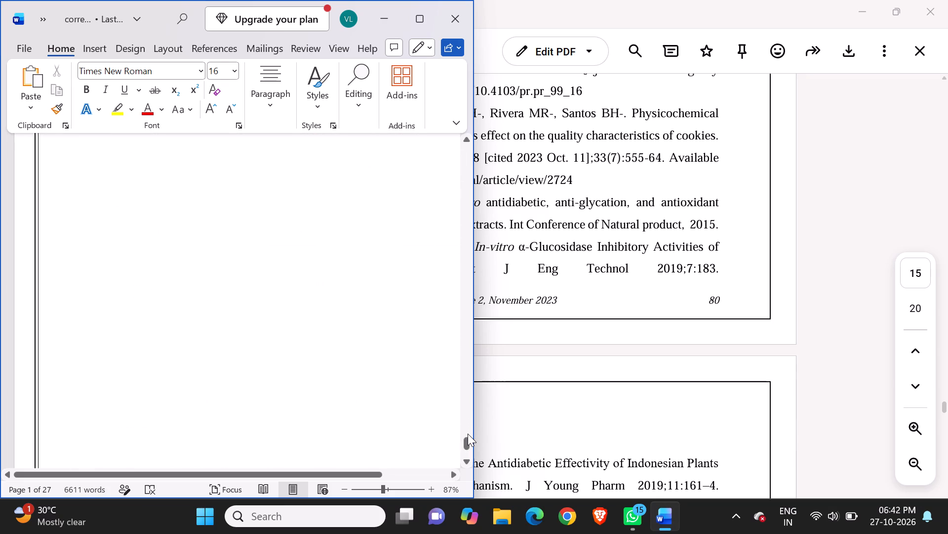
pyautogui.scroll(2, 360, 412)
pyautogui.click(88, 253)
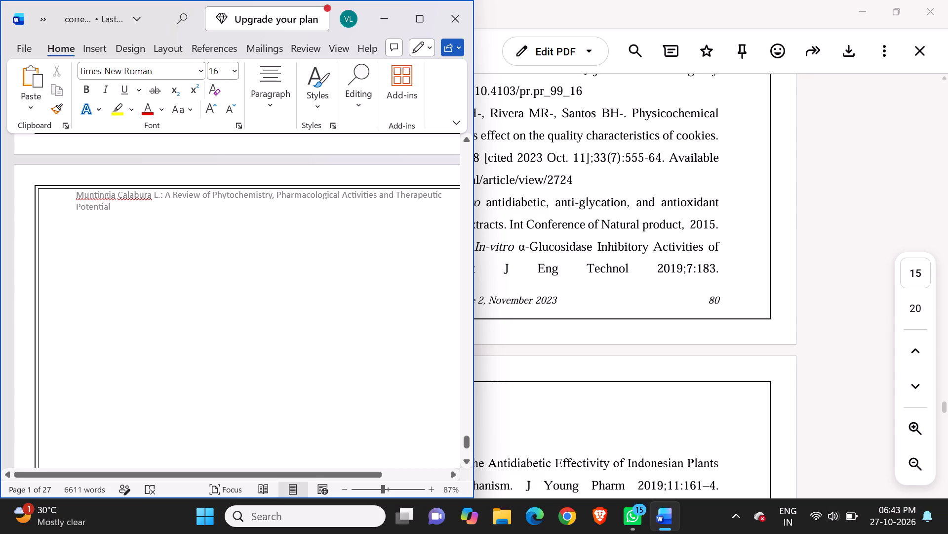
pyautogui.hotkey('ctrl', 'v')
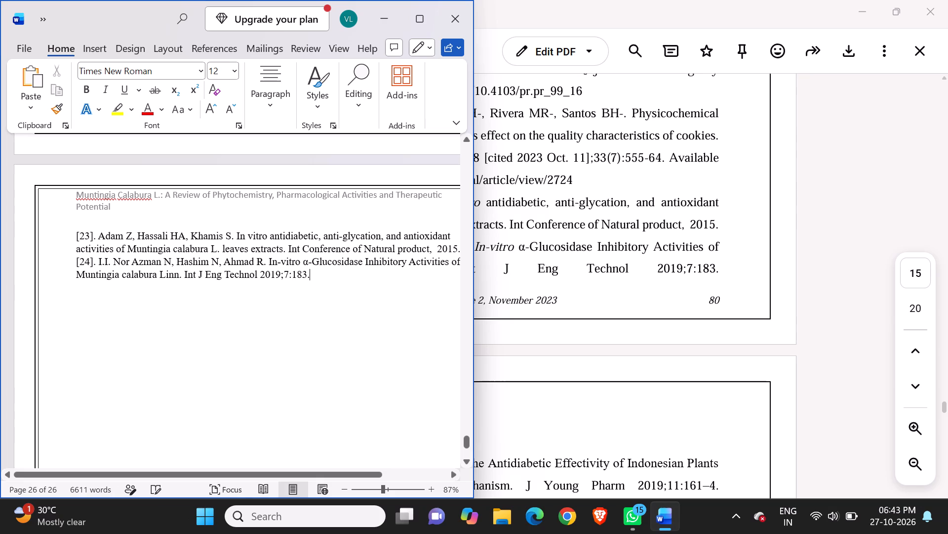
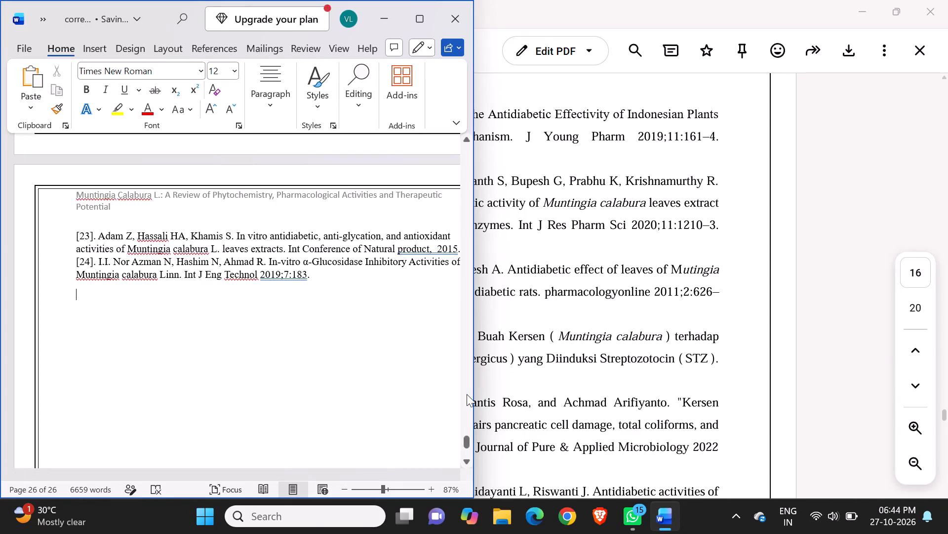
# Paste the copied text with the DOI for reference [24] and references [25] to [29] below entry [24] in the reference list.
pyautogui.hotkey('ctrl', 'v')
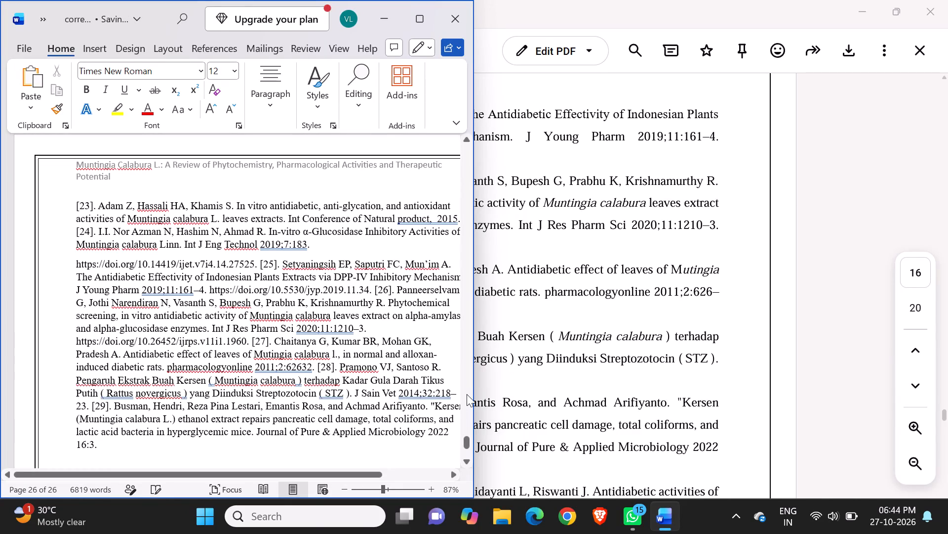
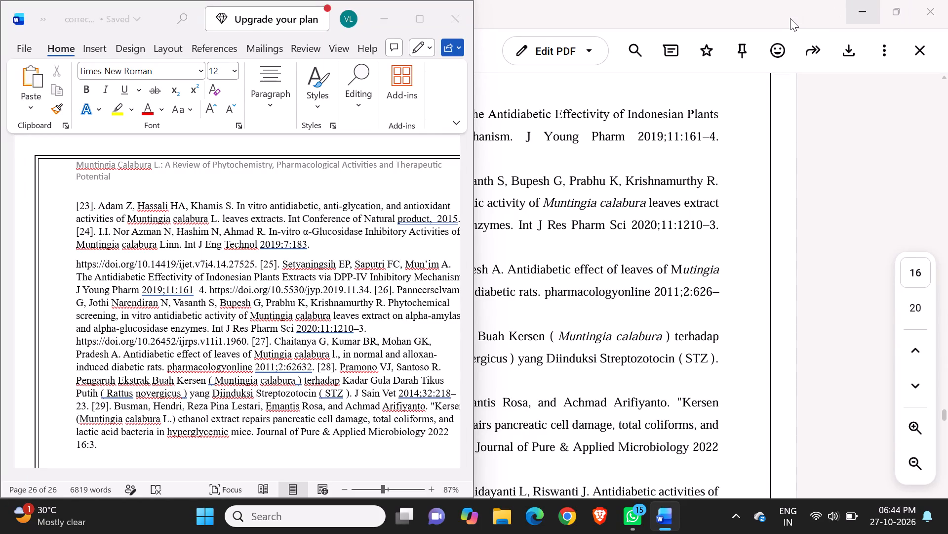
# Maximize the Word document window so the pasted references fill the screen.
pyautogui.click(415, 29)
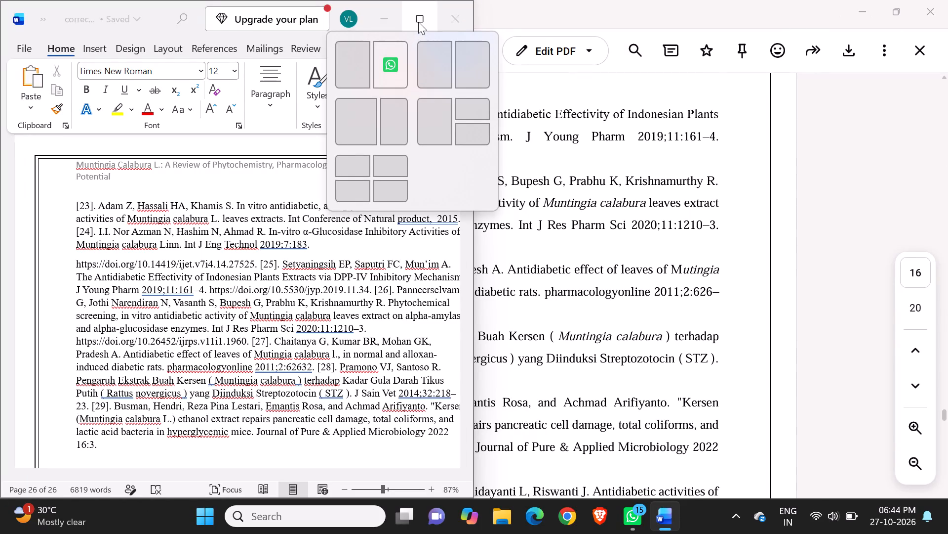
pyautogui.click(418, 22)
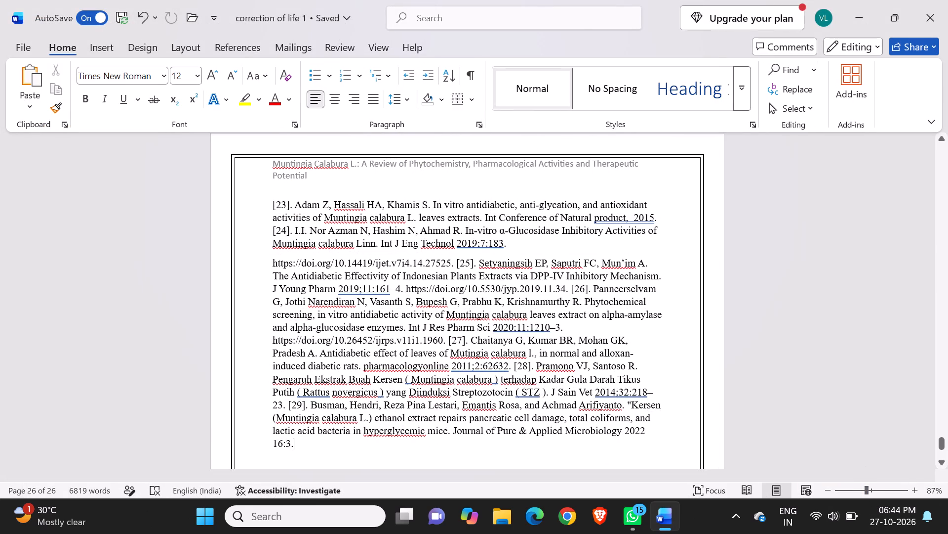
pyautogui.keyDown('ctrl'); pyautogui.scroll(3, 897, 388); pyautogui.keyUp('ctrl')
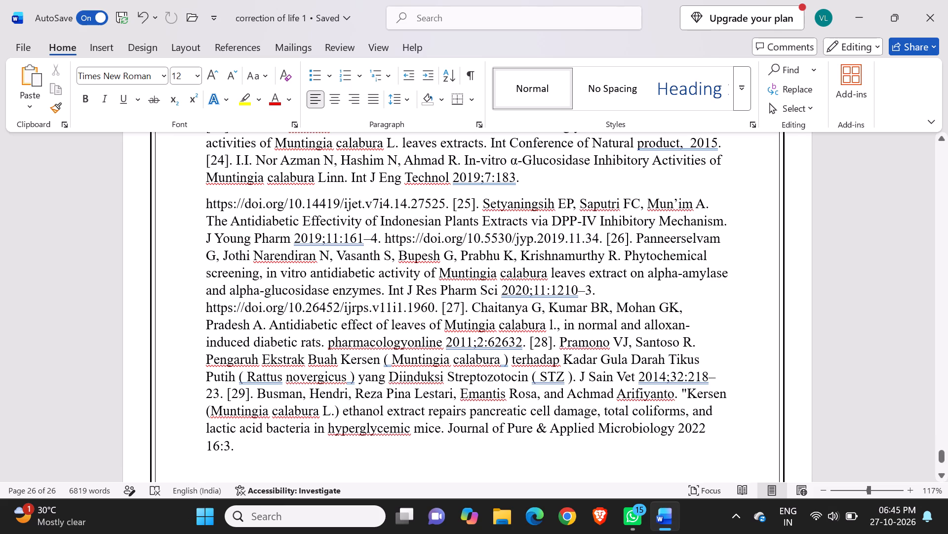
pyautogui.keyDown('ctrl'); pyautogui.scroll(-2, 755, 353); pyautogui.keyUp('ctrl')
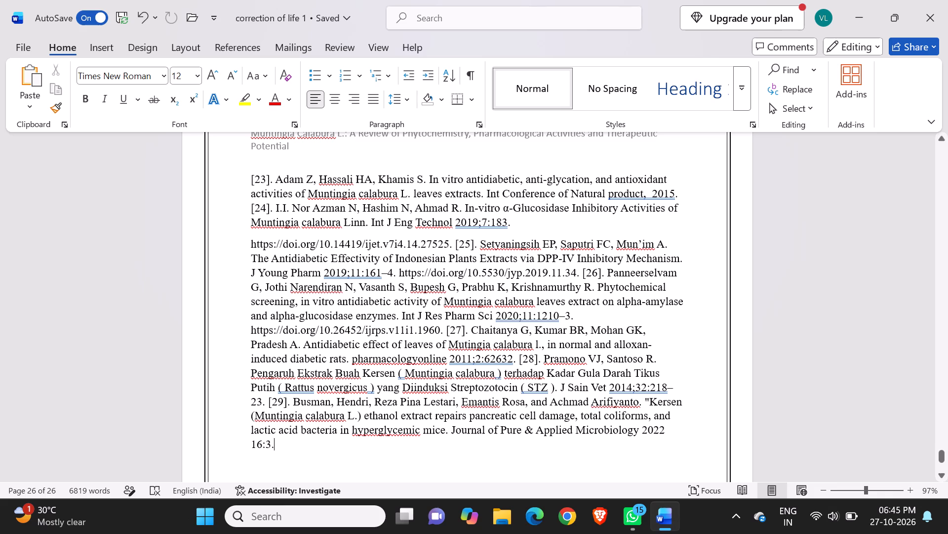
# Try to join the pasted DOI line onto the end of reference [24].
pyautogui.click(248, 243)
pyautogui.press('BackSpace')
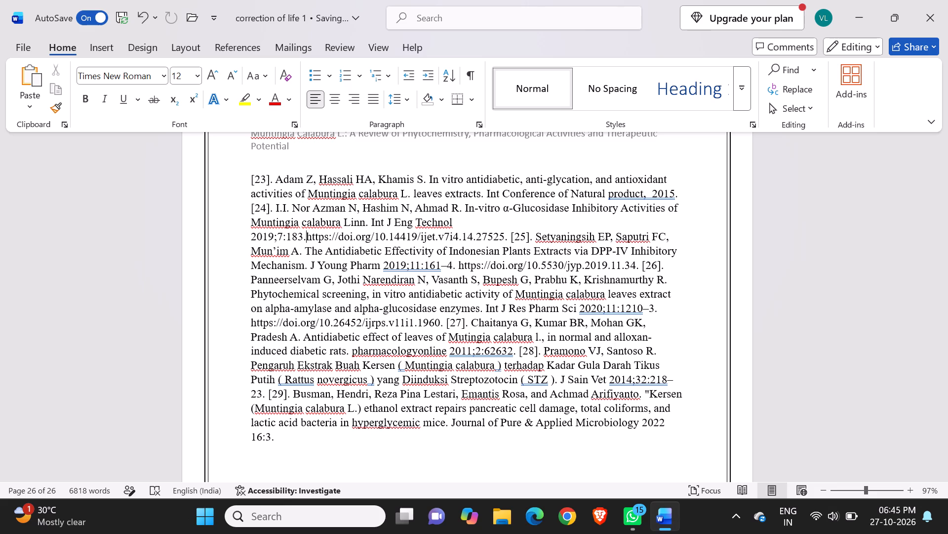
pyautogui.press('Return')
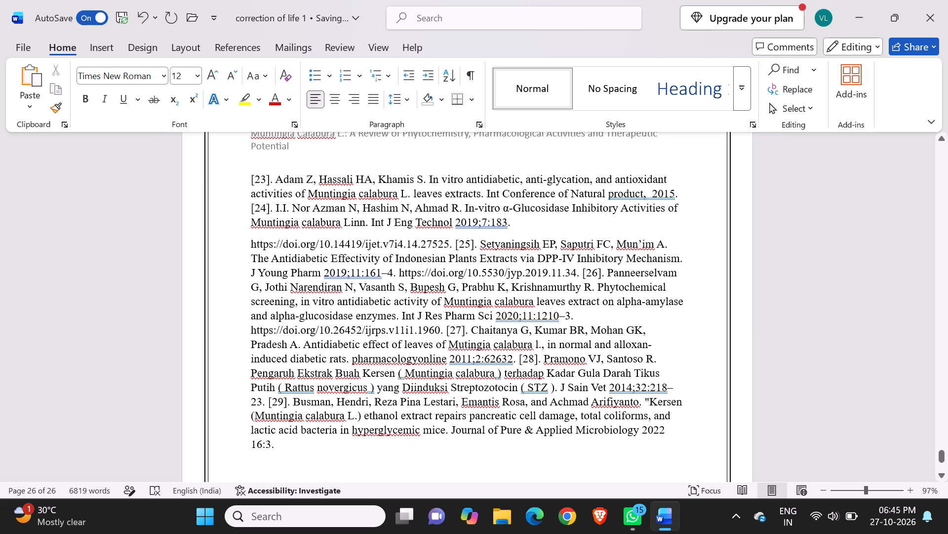
# Split the pasted block so that references [25], [26], [27], [28] and [29] each start a new paragraph.
pyautogui.click(452, 246)
pyautogui.press('Return')
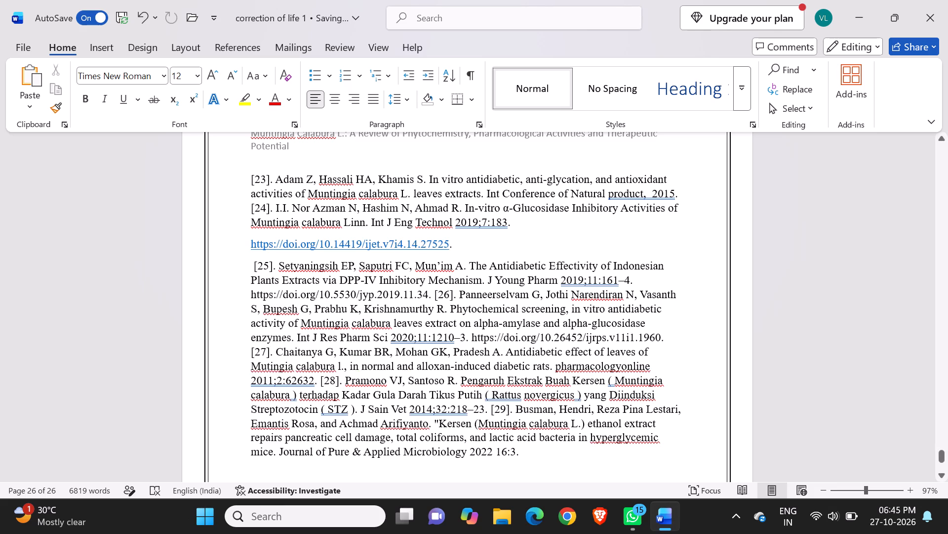
pyautogui.click(432, 294)
pyautogui.press('Return')
pyautogui.scroll(-2, 435, 320)
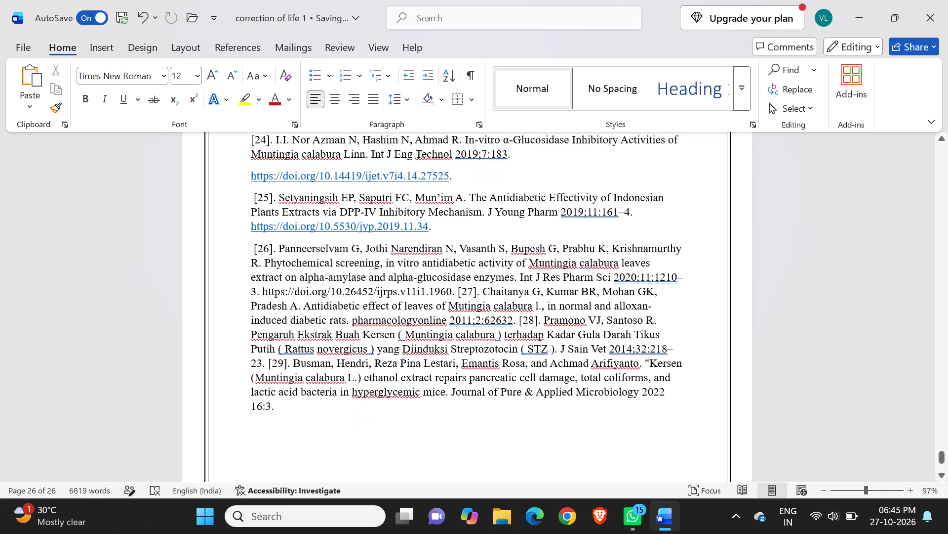
pyautogui.click(455, 294)
pyautogui.press('Return')
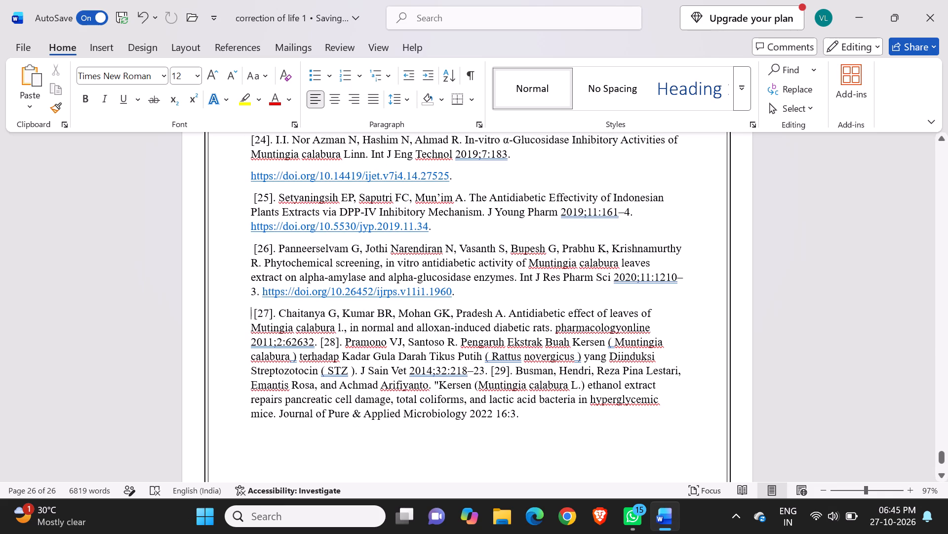
pyautogui.click(322, 342)
pyautogui.press('Return')
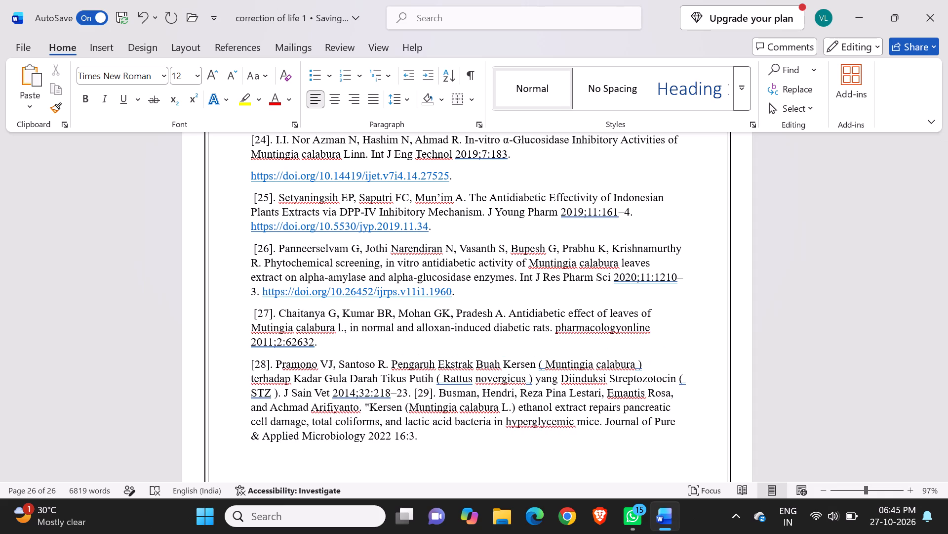
pyautogui.click(410, 395)
pyautogui.press('Return')
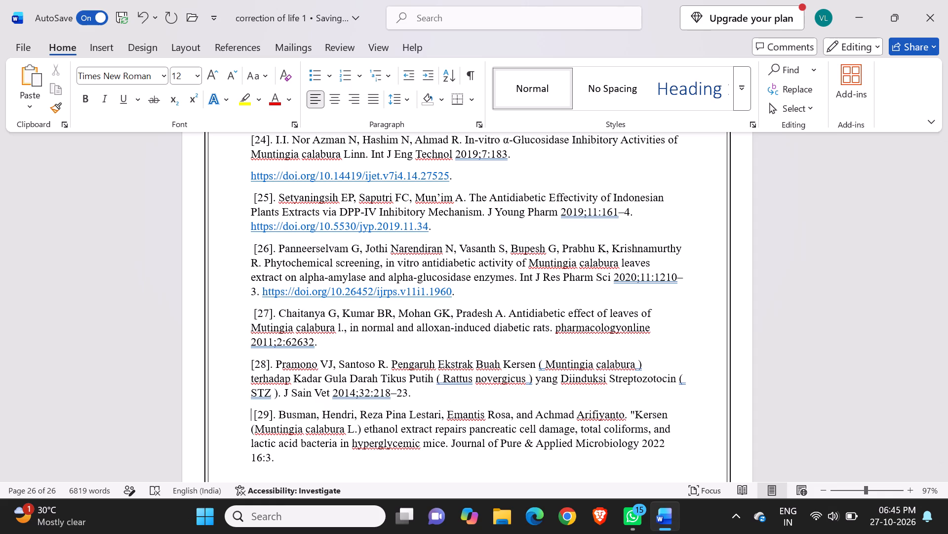
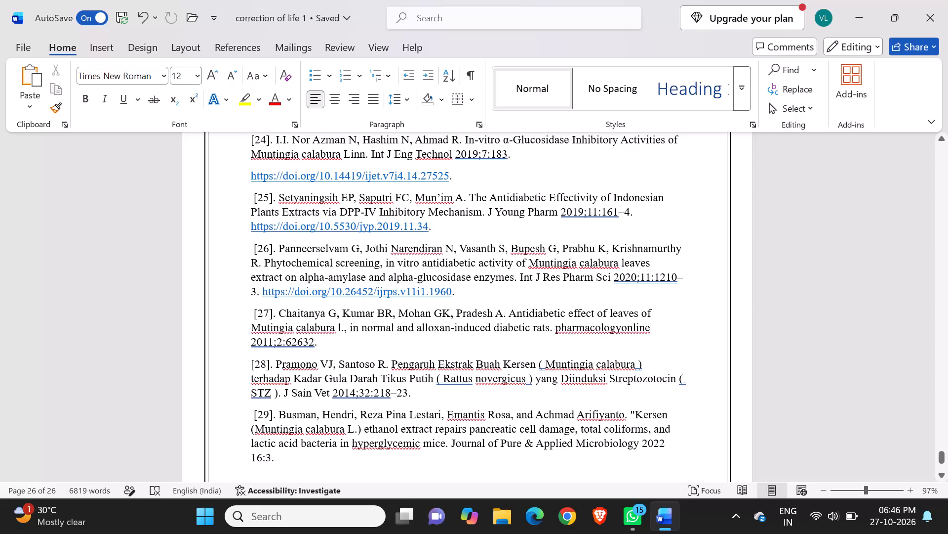
# Split the pasted text after reference [23] so that reference [24] starts a new paragraph.
pyautogui.scroll(2, 409, 396)
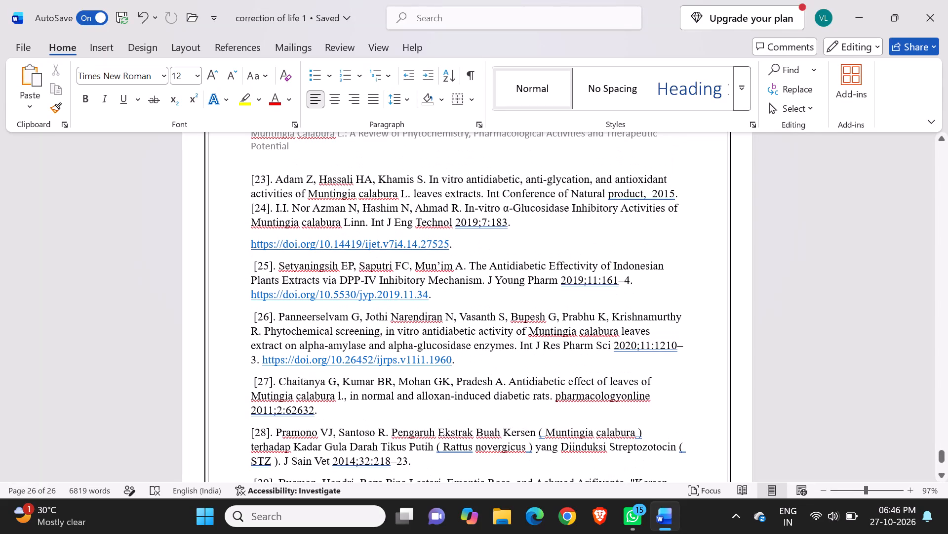
pyautogui.click(686, 199)
pyautogui.press('Return')
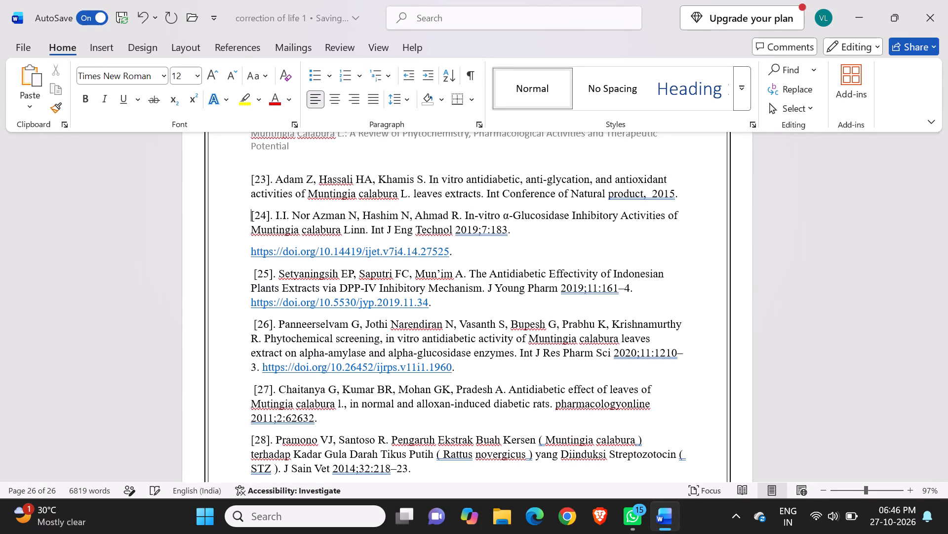
# Remove the empty space before pasted reference [23] so that it directly follows reference [36].
pyautogui.scroll(2, 685, 199)
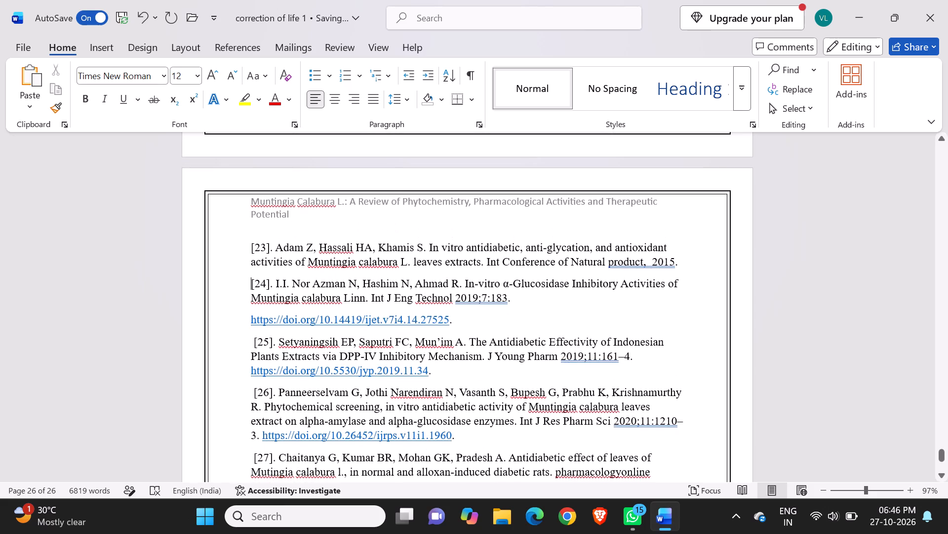
pyautogui.scroll(5, 455, 280)
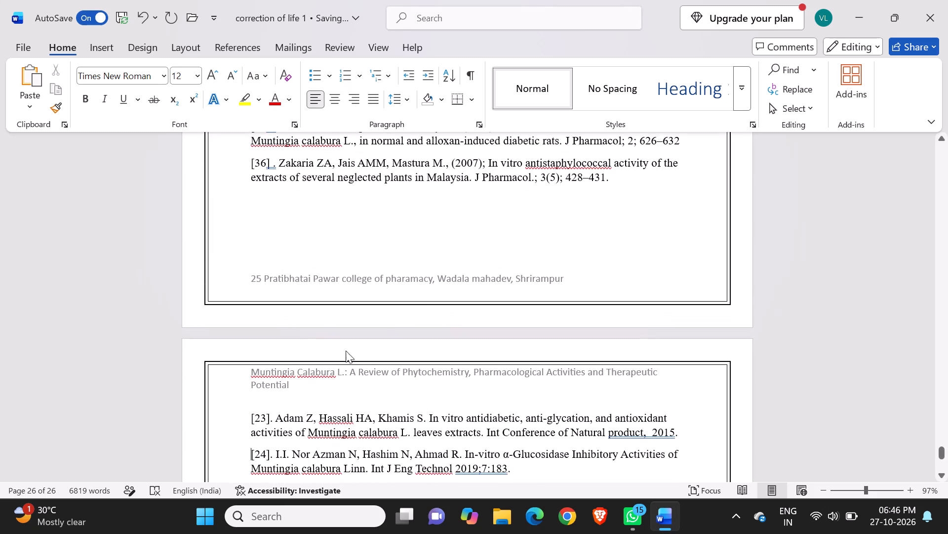
pyautogui.click(250, 422)
pyautogui.press('BackSpace')
pyautogui.press('BackSpace')
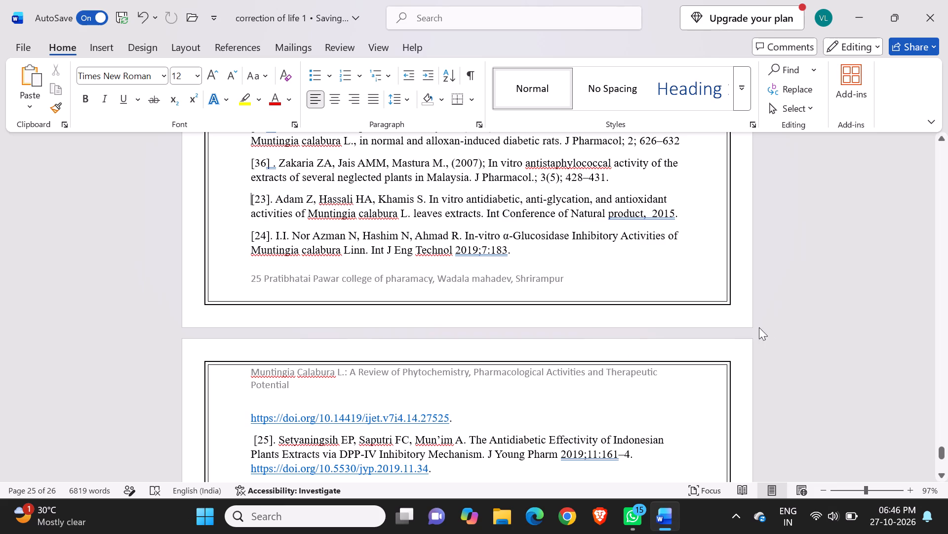
# In the antidiabetic In vitro studies section, change the citation number after "Adam et al." to [37].
pyautogui.click(940, 378)
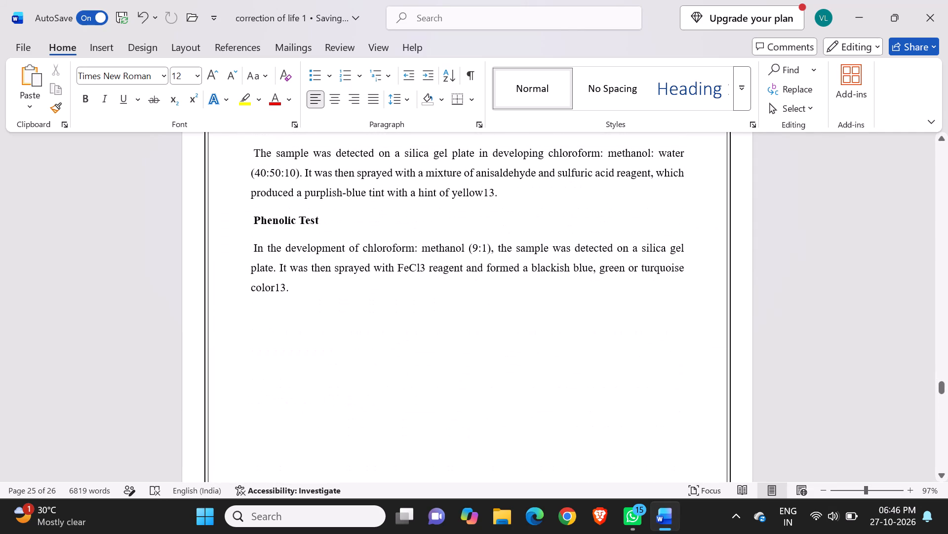
pyautogui.scroll(20, 785, 282)
pyautogui.scroll(5, 756, 269)
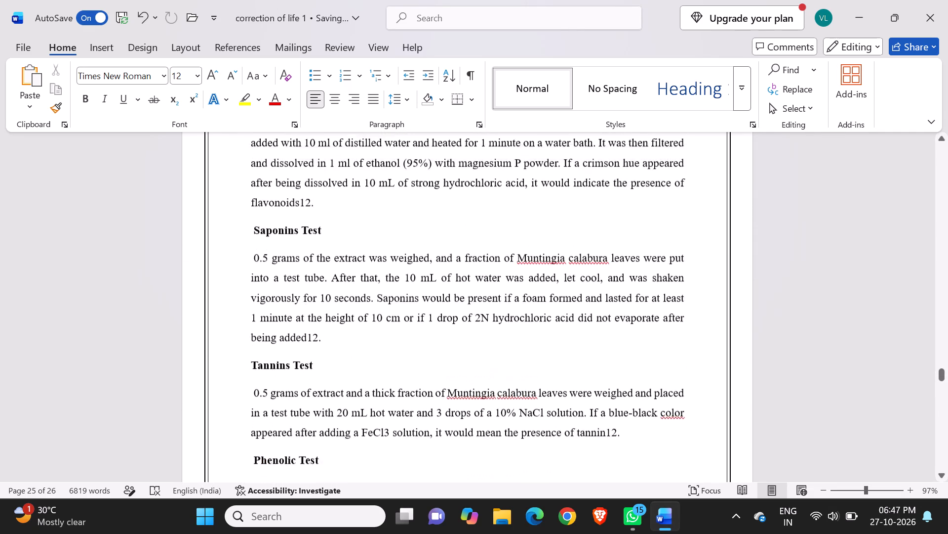
pyautogui.scroll(10, 755, 269)
pyautogui.scroll(18, 754, 268)
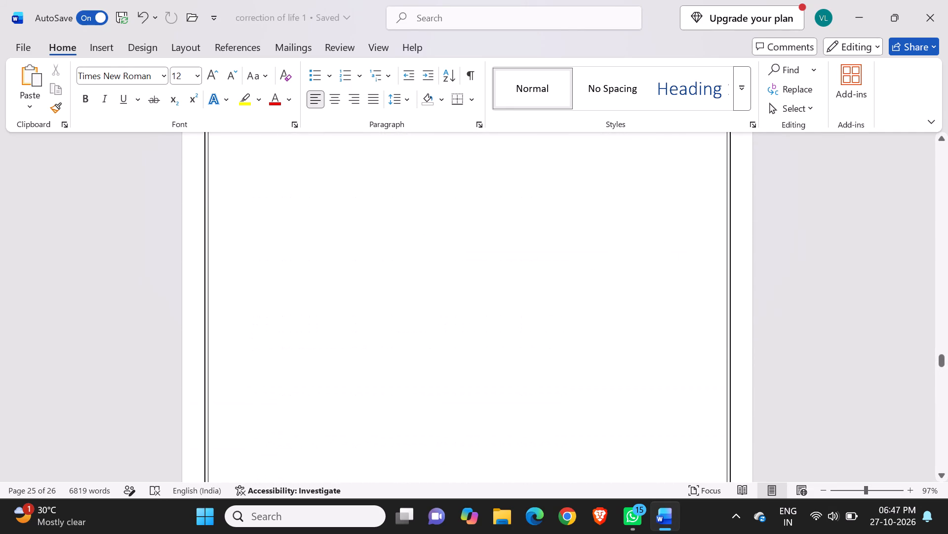
pyautogui.scroll(19, 752, 267)
pyautogui.scroll(2, 737, 265)
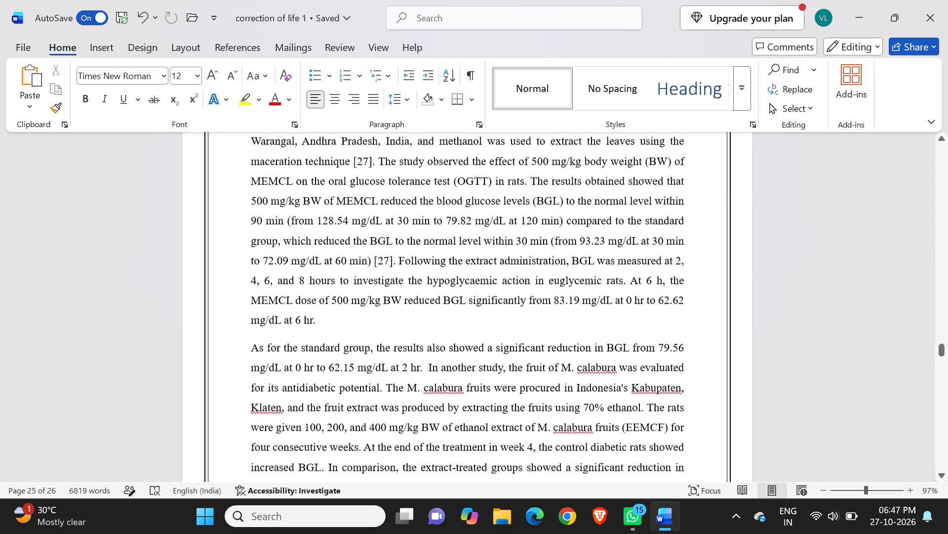
pyautogui.scroll(5, 736, 264)
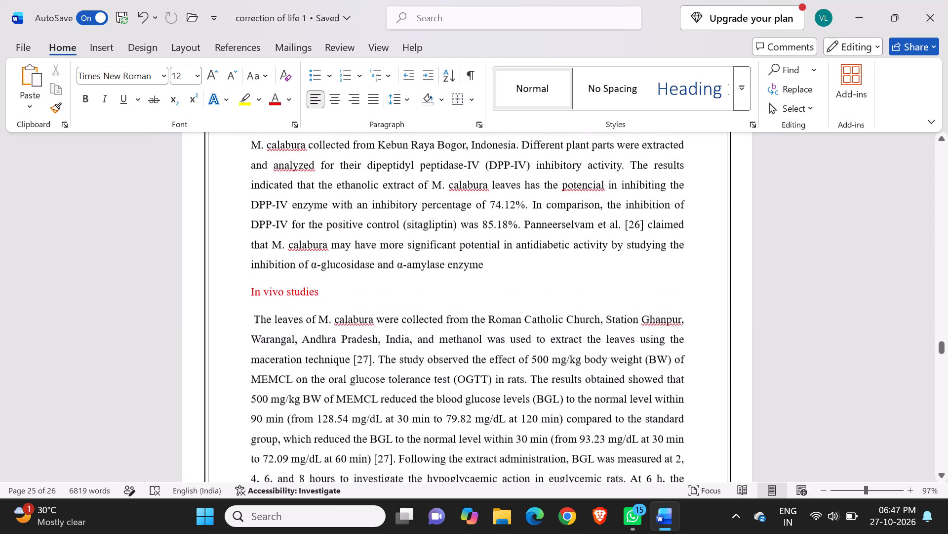
pyautogui.scroll(8, 710, 270)
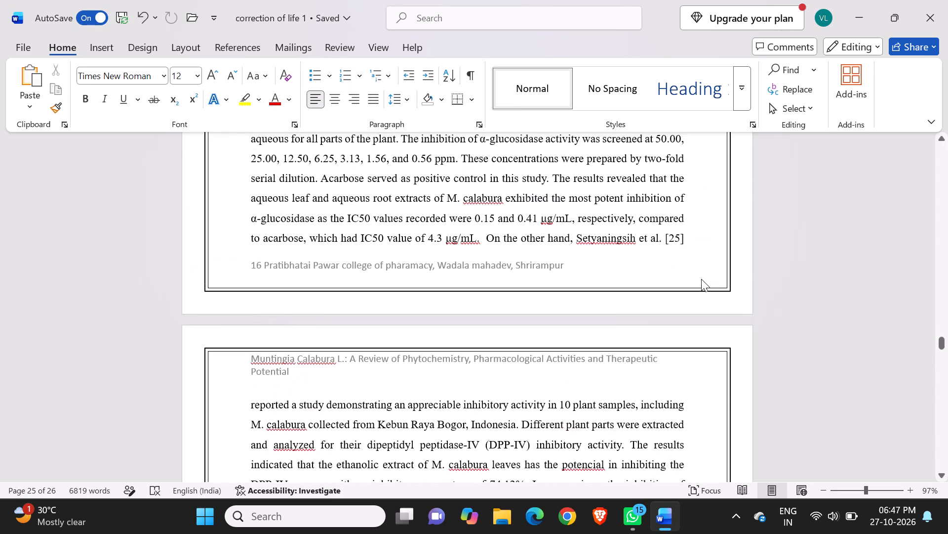
pyautogui.scroll(6, 701, 279)
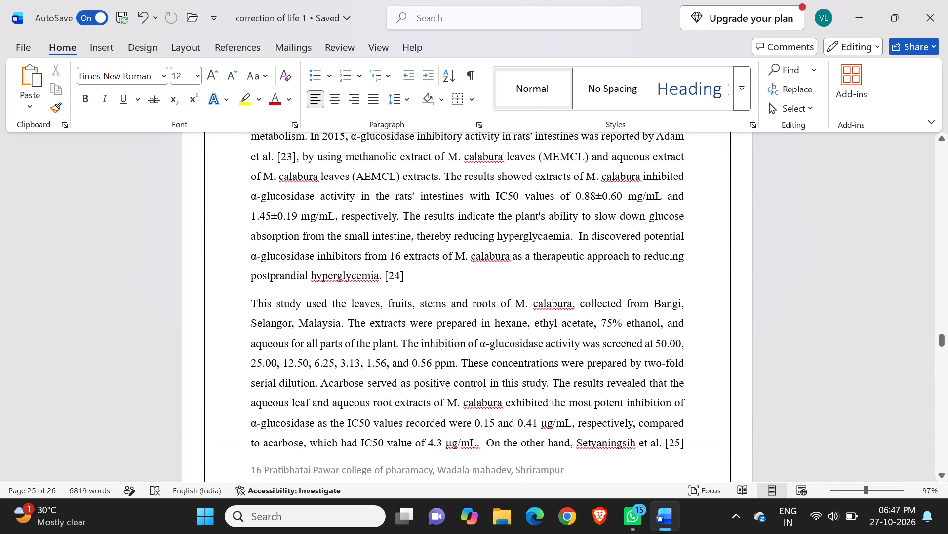
pyautogui.scroll(2, 677, 278)
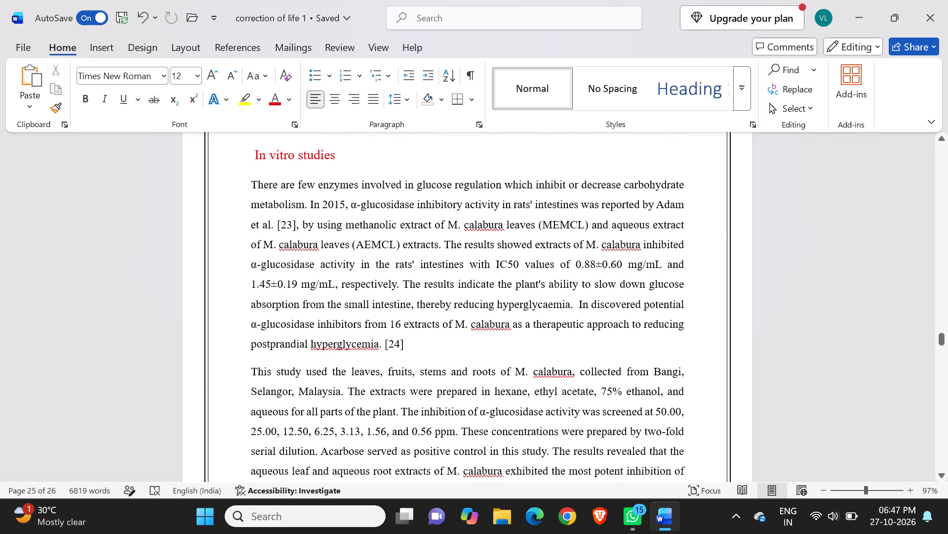
pyautogui.scroll(3, 311, 213)
pyautogui.scroll(-2, 312, 215)
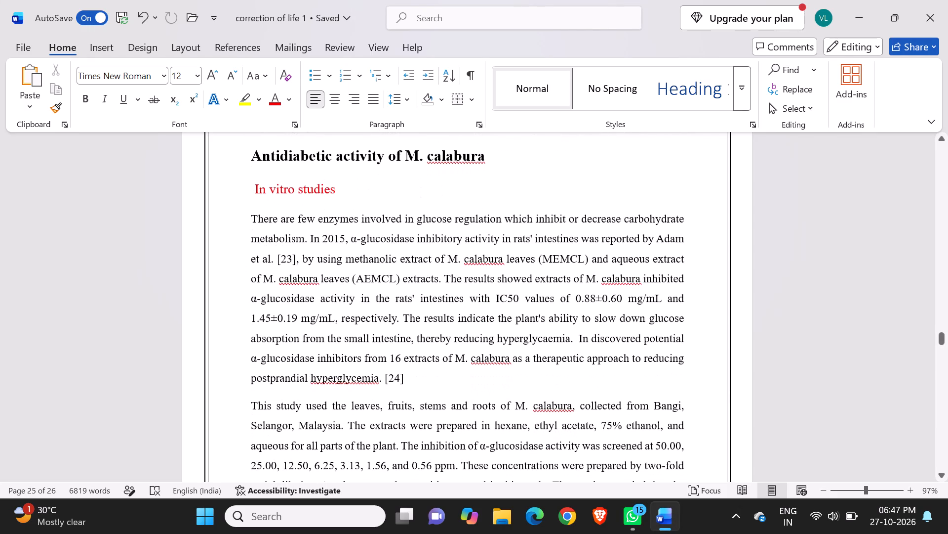
pyautogui.click(290, 260)
pyautogui.press('BackSpace')
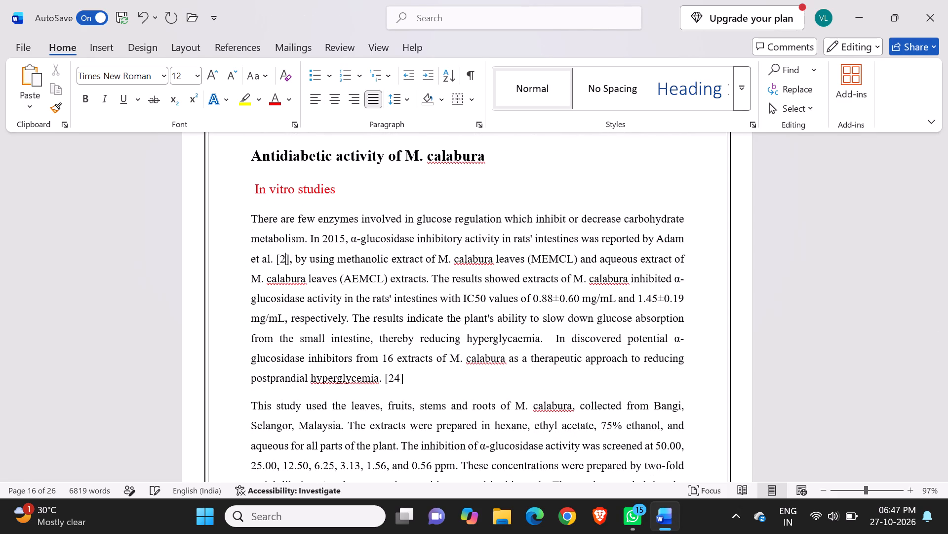
pyautogui.press('BackSpace')
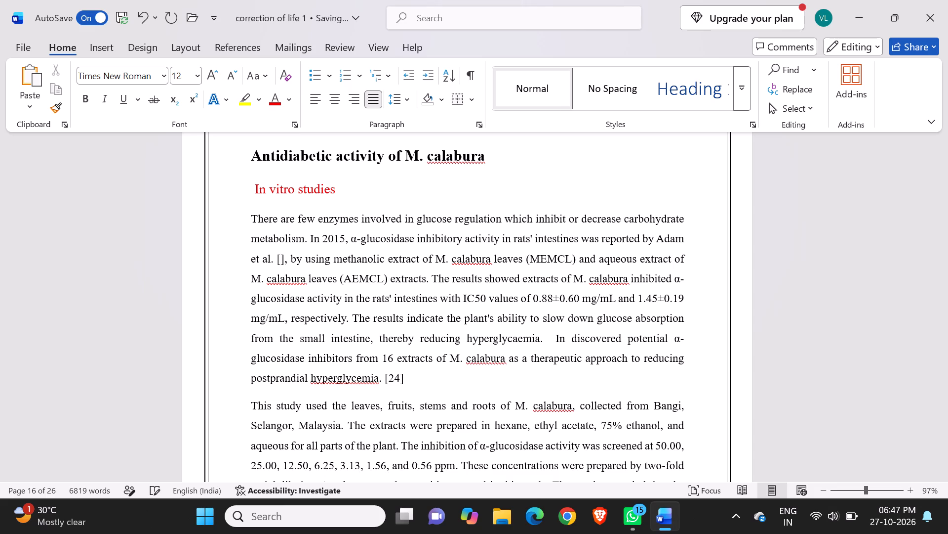
pyautogui.press('3')
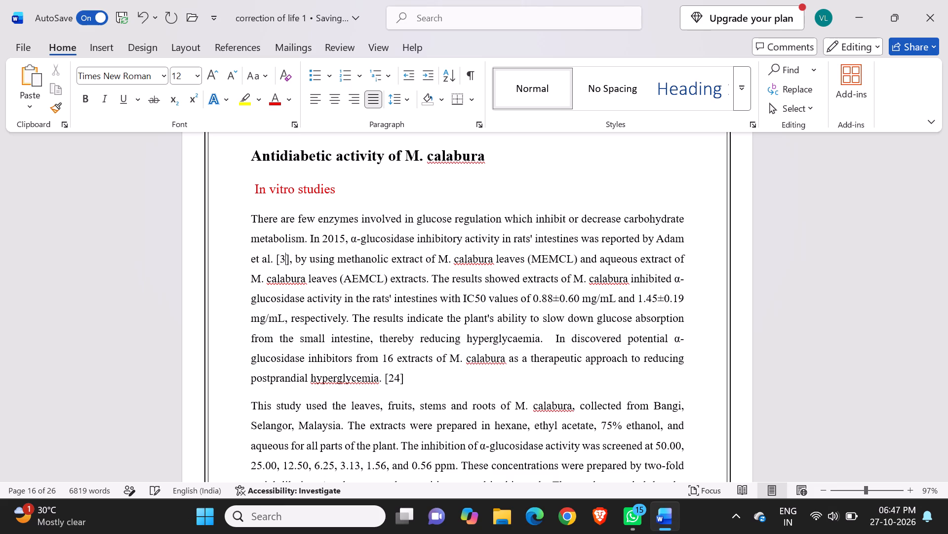
pyautogui.press('7')
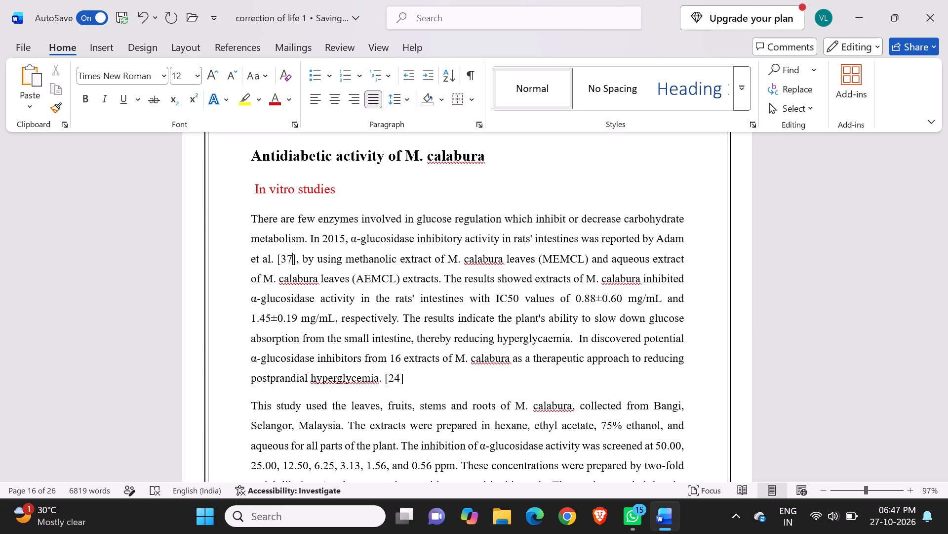
# Change the citation after "postprandial hyperglycemia" at the end of the first In vitro studies paragraph to [38].
pyautogui.click(400, 380)
pyautogui.press('BackSpace')
pyautogui.press('BackSpace')
pyautogui.write('38')
# In the reference list, renumber the pasted Adam, Hassali and Khamis entry that follows [36] as [38].
pyautogui.scroll(3, 400, 378)
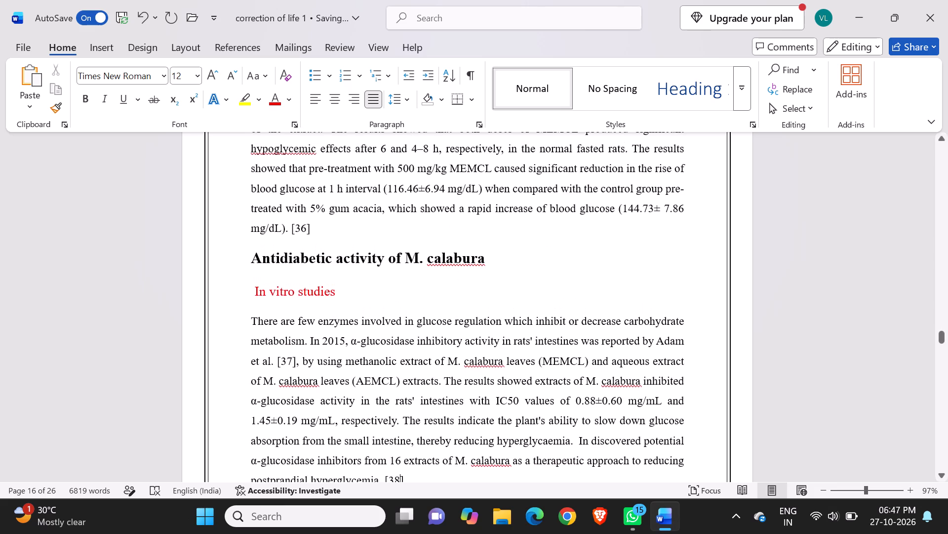
pyautogui.scroll(-3, 399, 378)
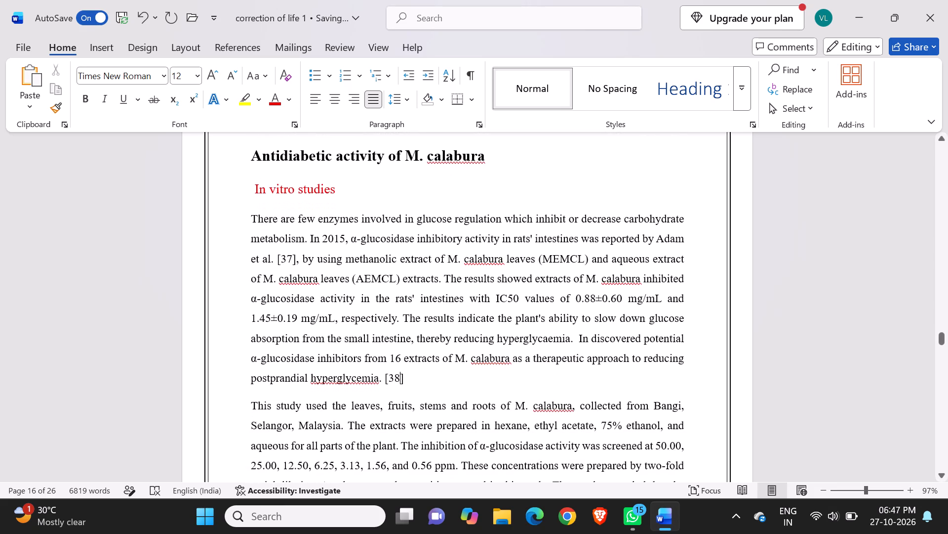
pyautogui.scroll(-2, 399, 378)
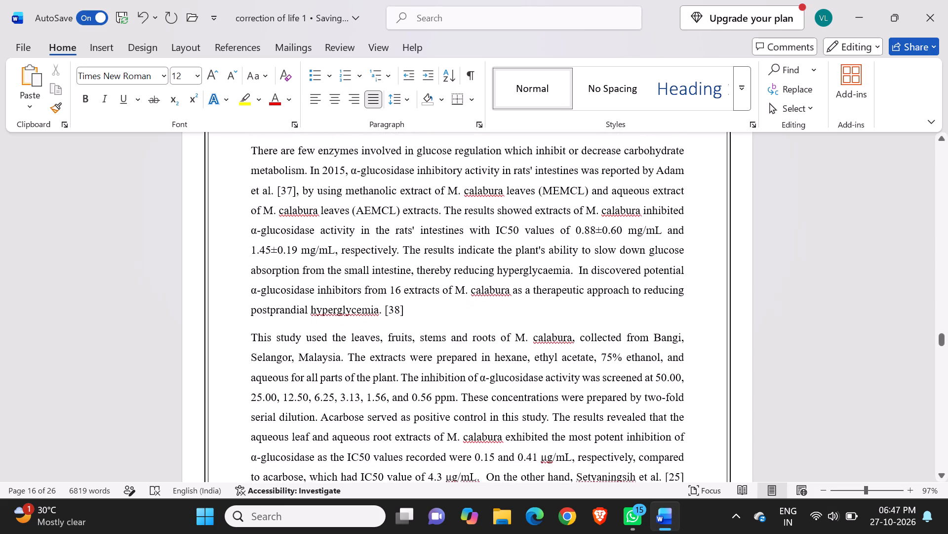
pyautogui.click(414, 309)
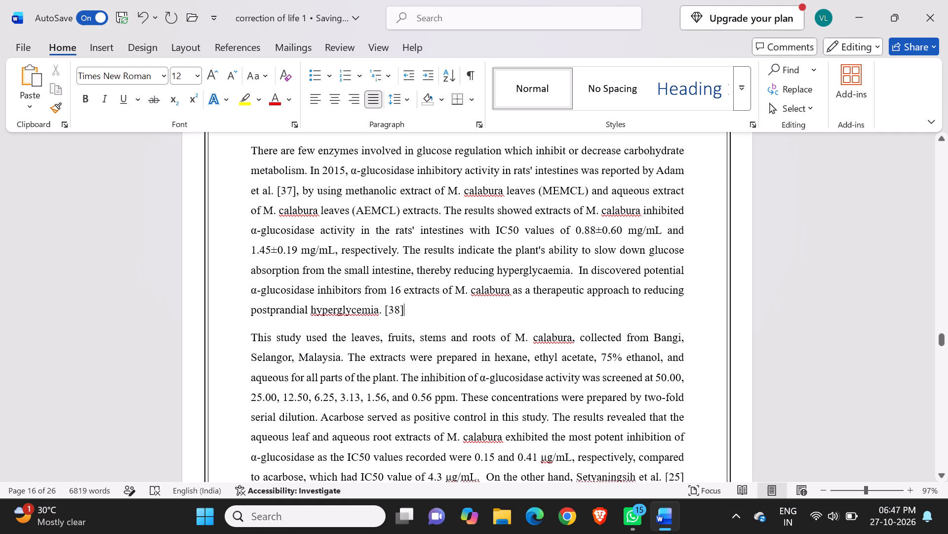
pyautogui.scroll(-6, 413, 308)
pyautogui.scroll(-19, 413, 308)
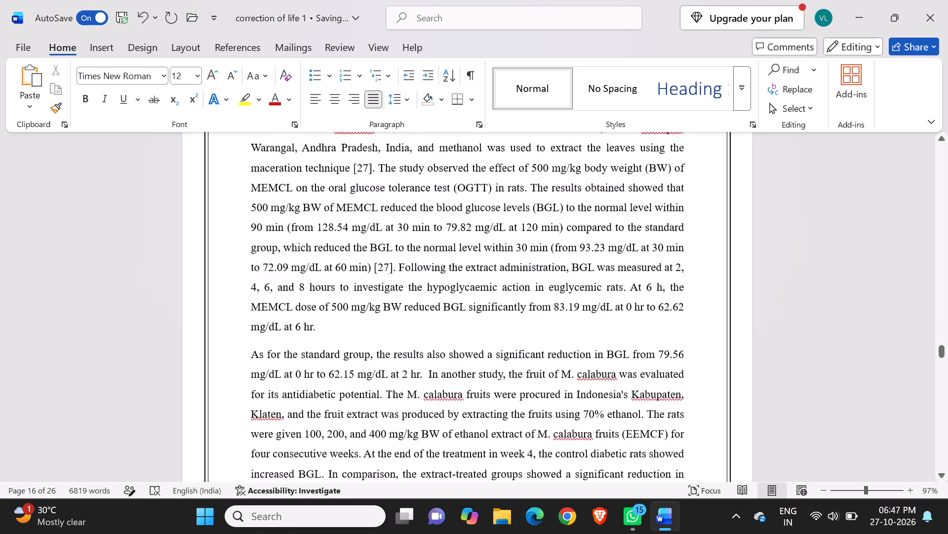
pyautogui.scroll(-20, 413, 308)
pyautogui.scroll(-20, 413, 308)
pyautogui.scroll(-2, 413, 308)
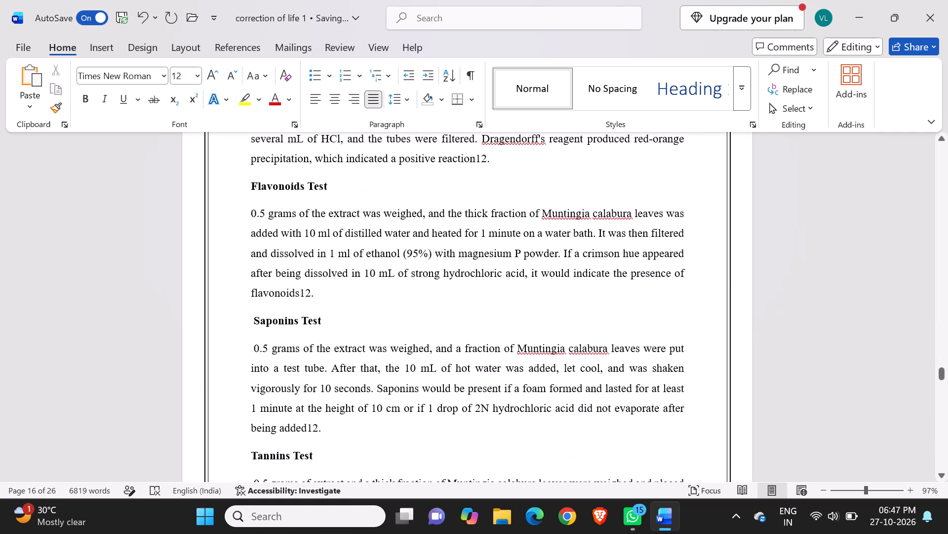
pyautogui.click(942, 444)
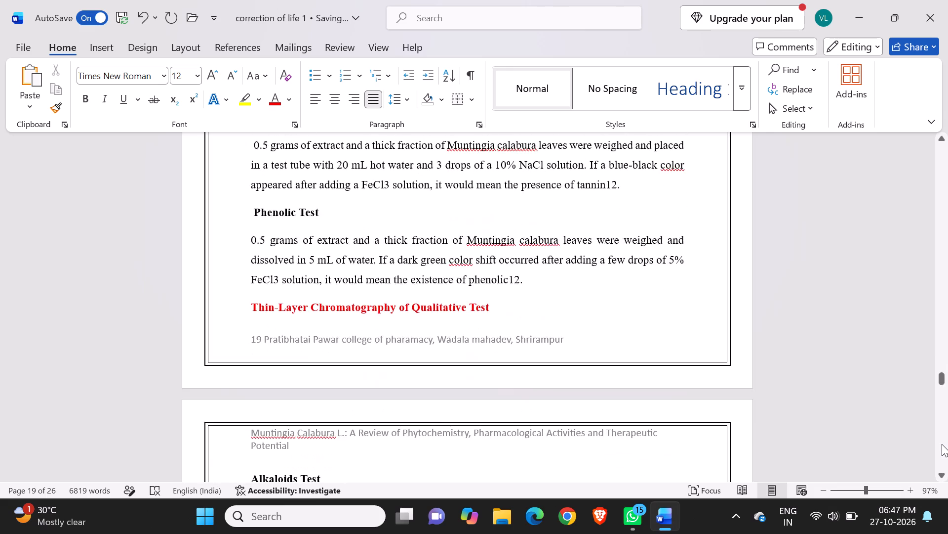
pyautogui.scroll(-2, 597, 359)
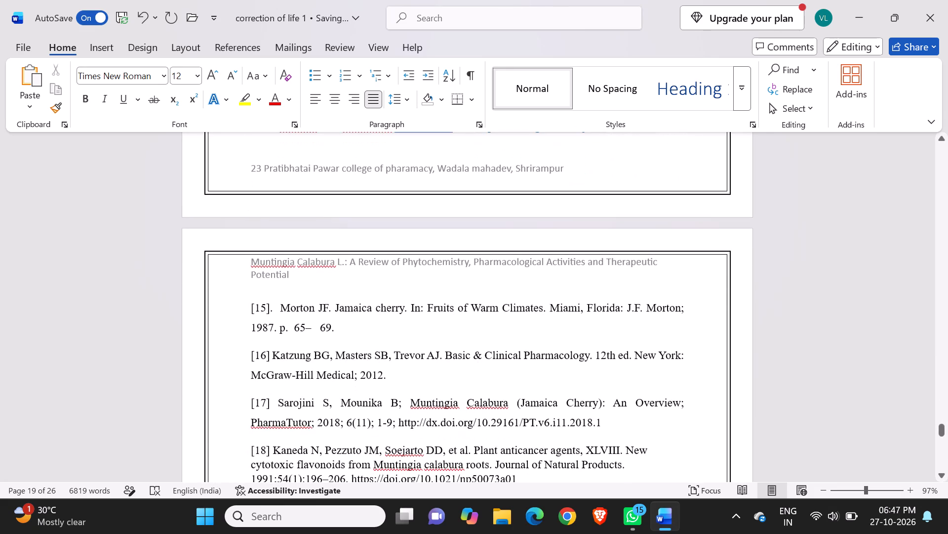
pyautogui.scroll(-20, 591, 361)
pyautogui.scroll(-20, 591, 361)
pyautogui.scroll(-3, 528, 350)
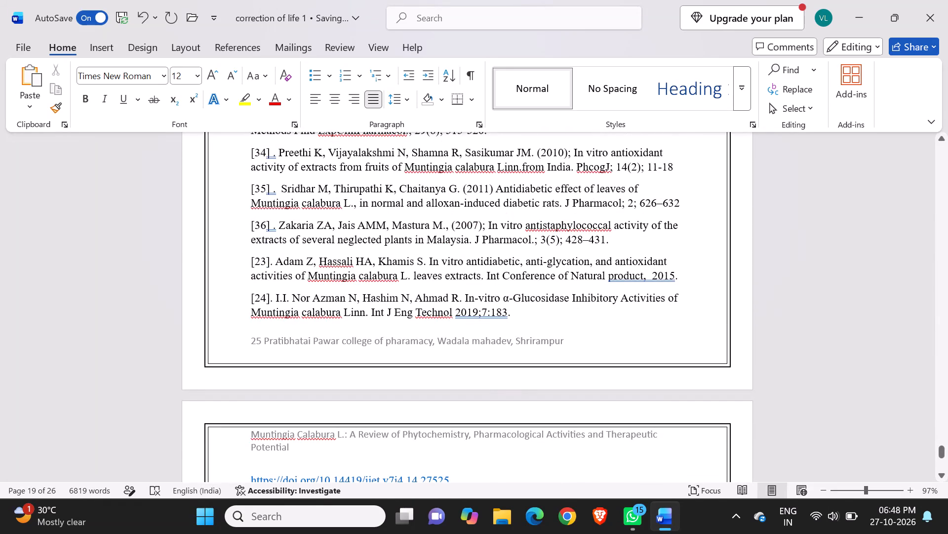
pyautogui.click(264, 260)
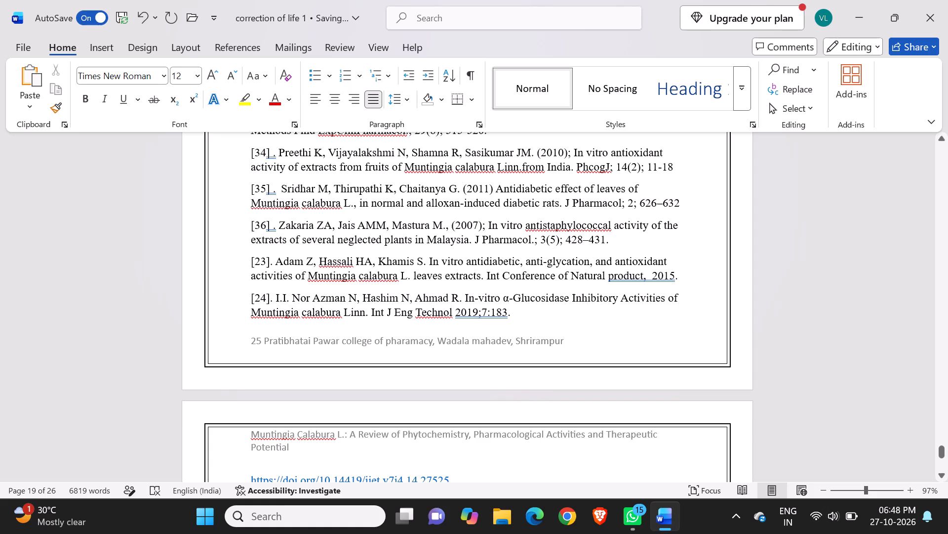
pyautogui.press('BackSpace')
pyautogui.press('BackSpace')
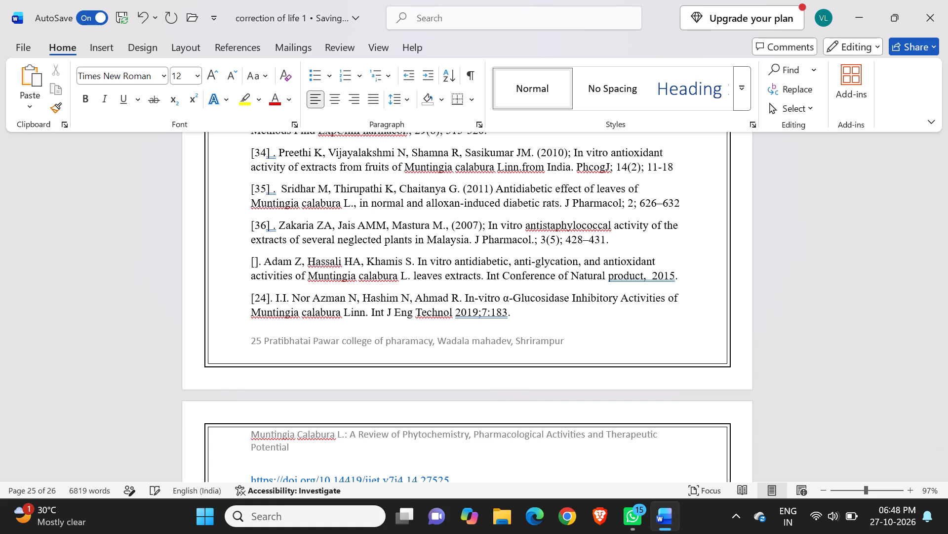
pyautogui.write('38')
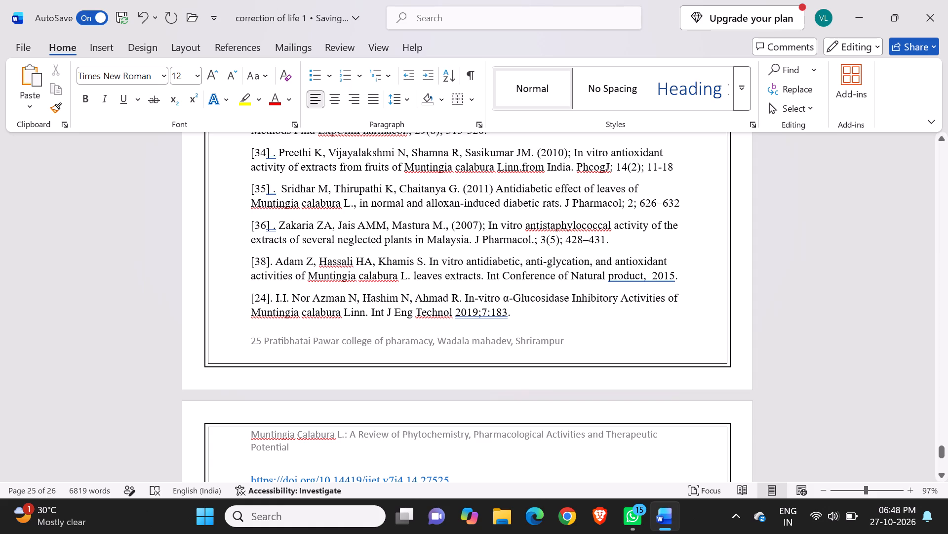
# Correct the number of the pasted Adam, Hassali and Khamis entry in the reference list to [37].
pyautogui.press('BackSpace')
pyautogui.press('7')
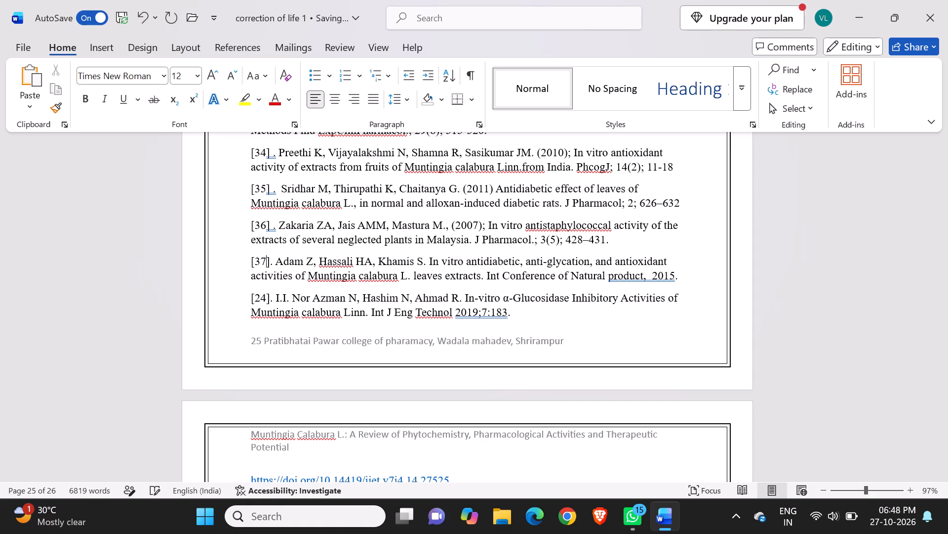
# Renumber the pasted Nor Azman, Hashim and Ahmad entry that follows [37] in the reference list as [38].
pyautogui.click(266, 300)
pyautogui.press('BackSpace')
pyautogui.press('BackSpace')
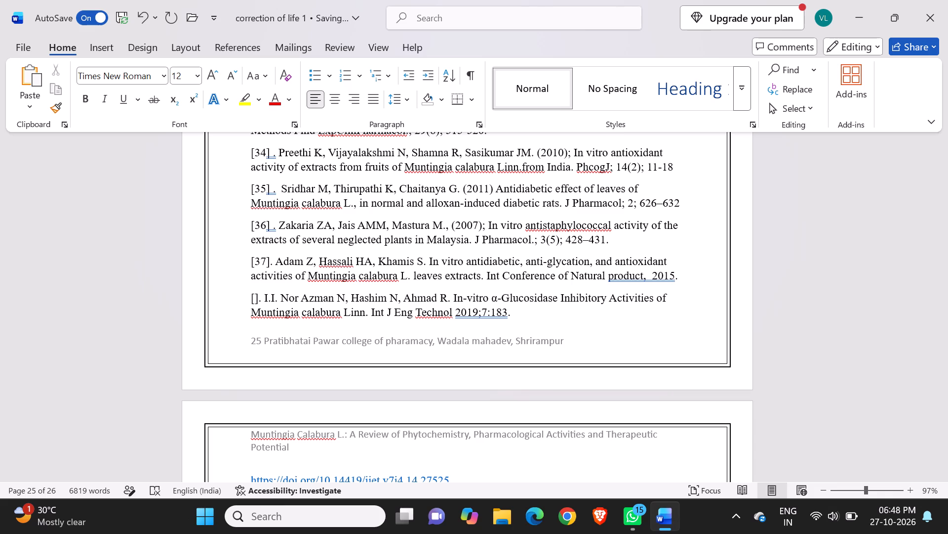
pyautogui.write('38')
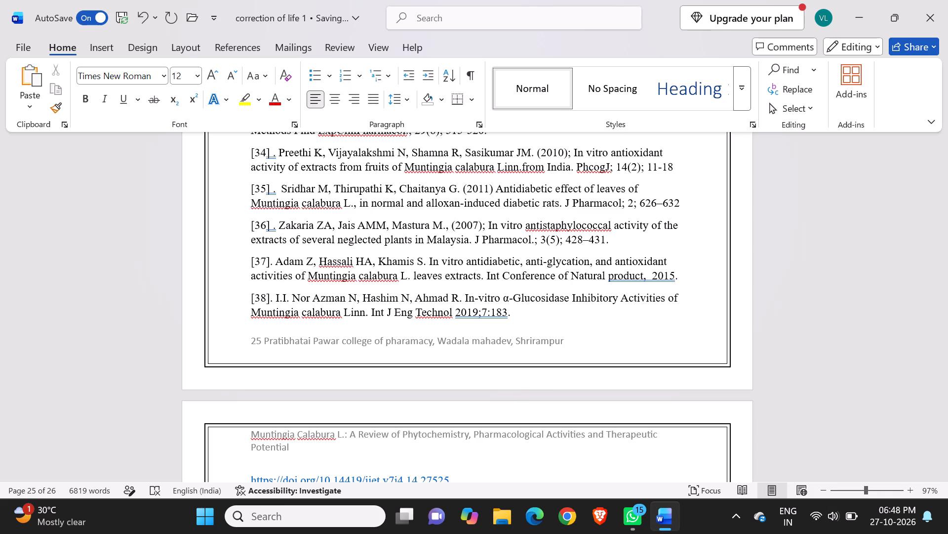
# Join the separate DOI link line directly to the end of reference [38], after "2019;7:183.".
pyautogui.scroll(-1, 266, 300)
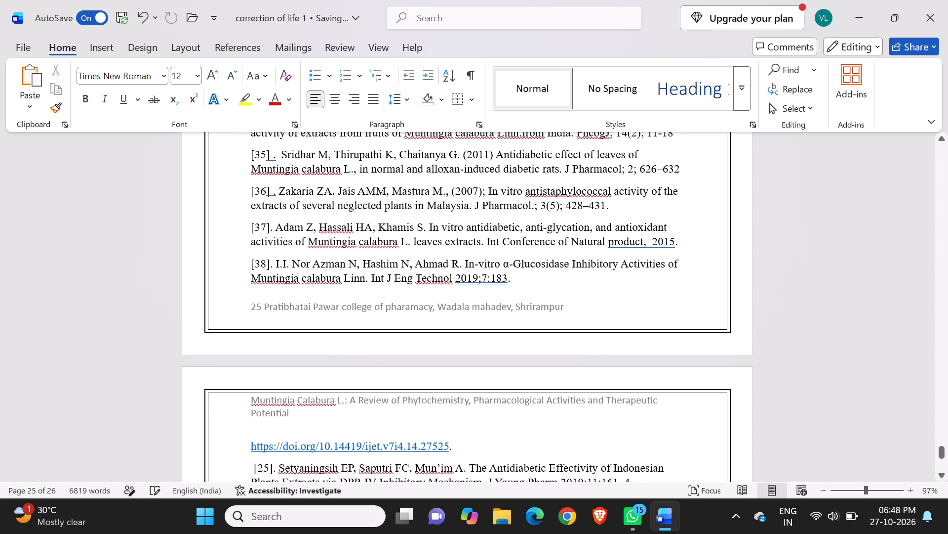
pyautogui.scroll(-4, 266, 300)
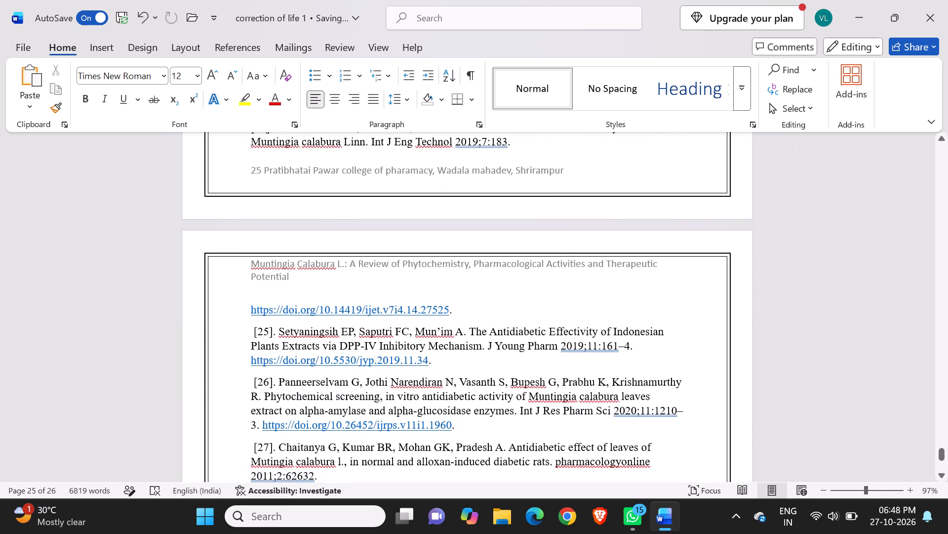
pyautogui.scroll(2, 265, 320)
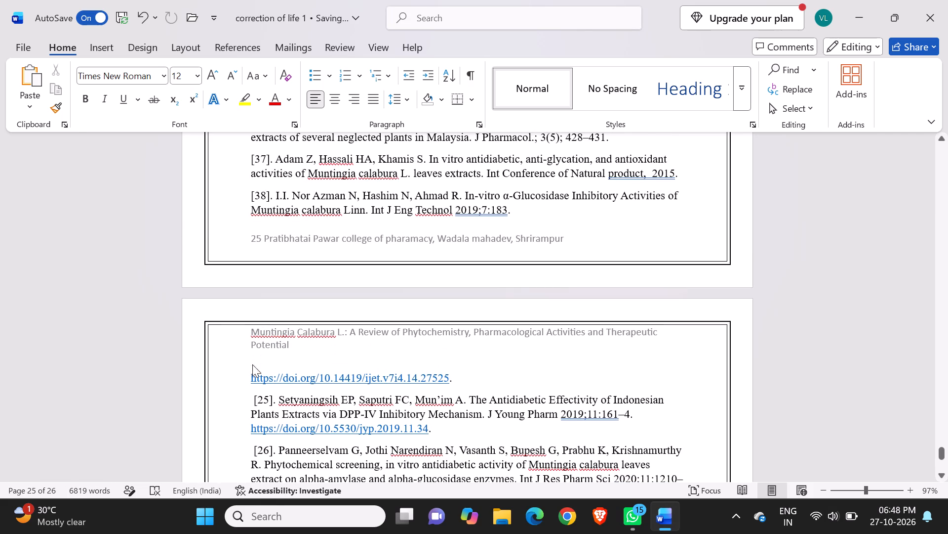
pyautogui.click(250, 384)
pyautogui.press('BackSpace')
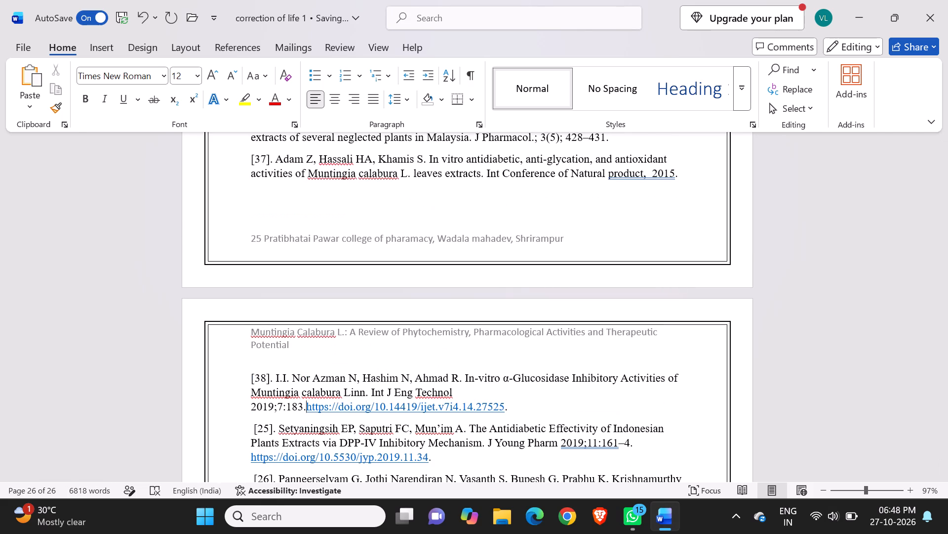
# In the antidiabetic In vitro studies section, change the citation number after "Setyaningsih et al." to [39].
pyautogui.scroll(-3, 250, 379)
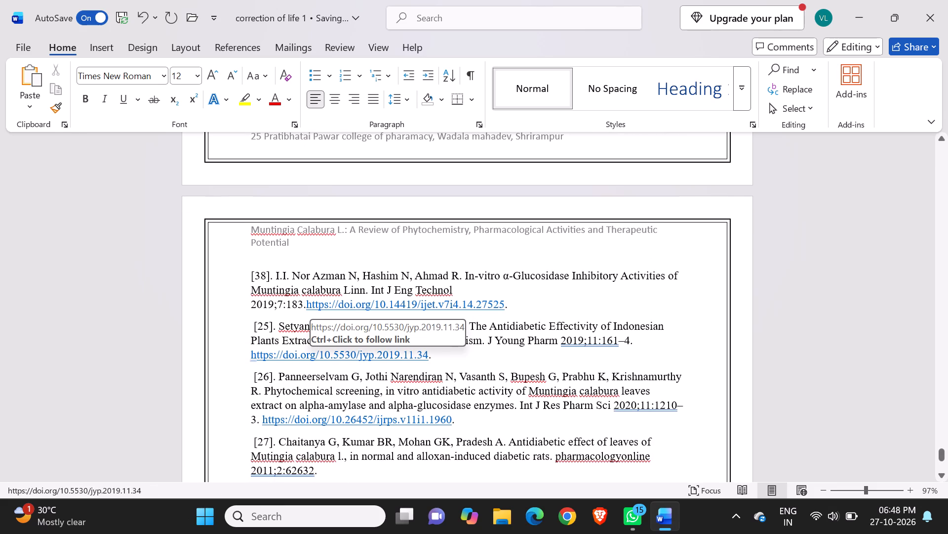
pyautogui.scroll(15, 329, 354)
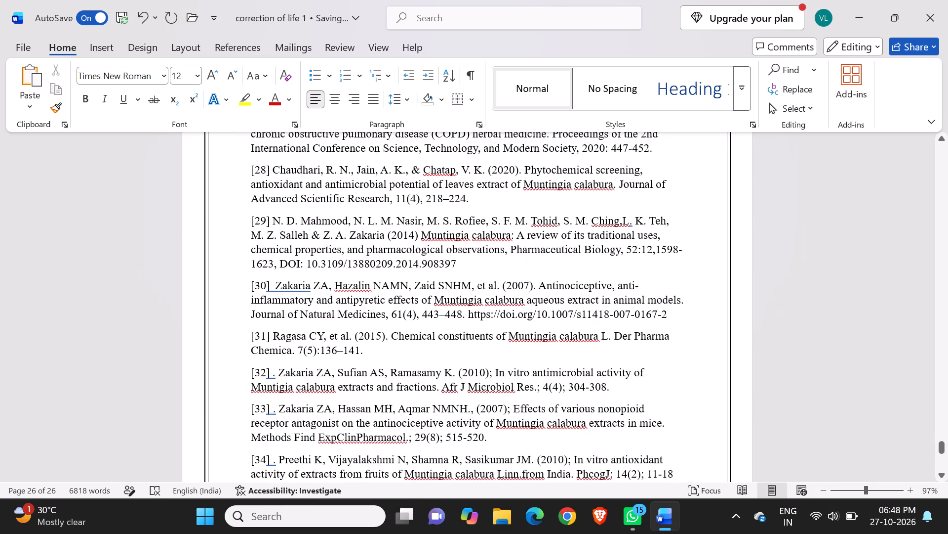
pyautogui.click(943, 392)
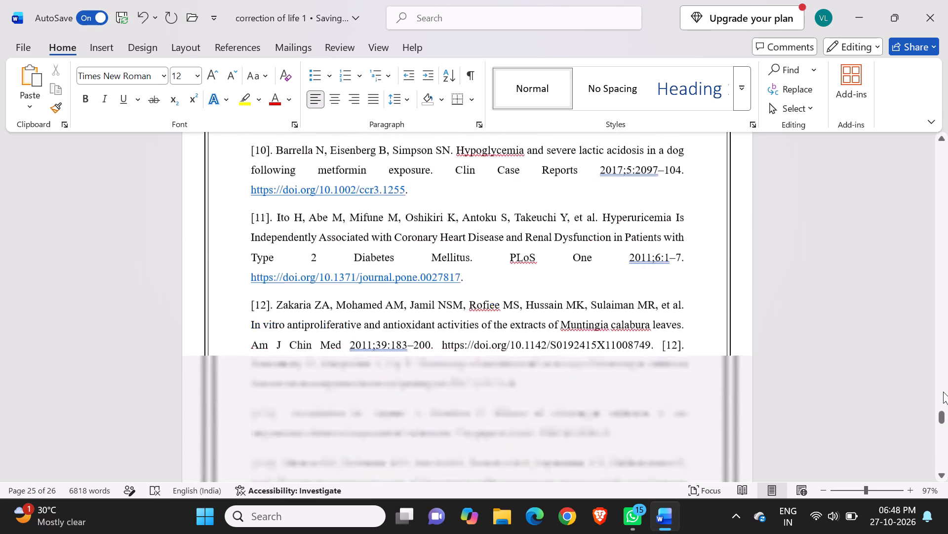
pyautogui.scroll(12, 850, 356)
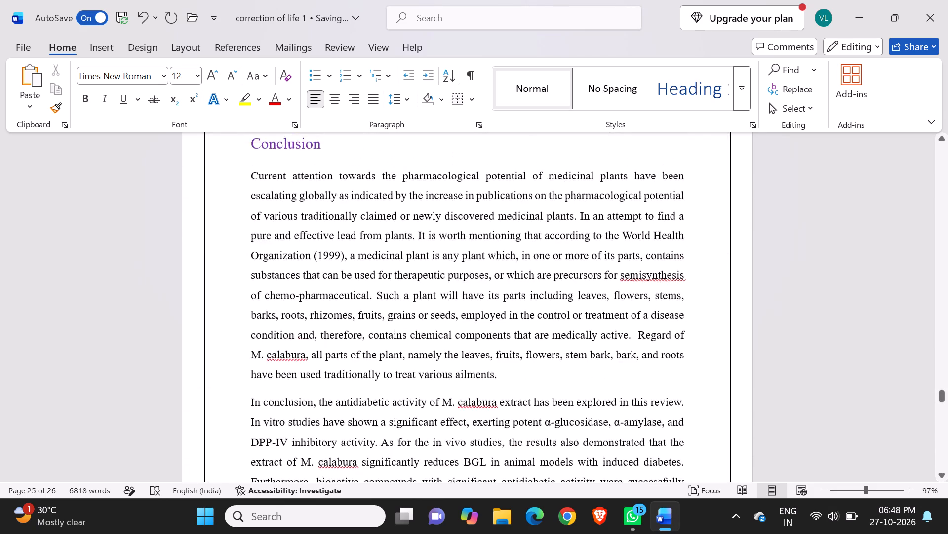
pyautogui.scroll(12, 849, 356)
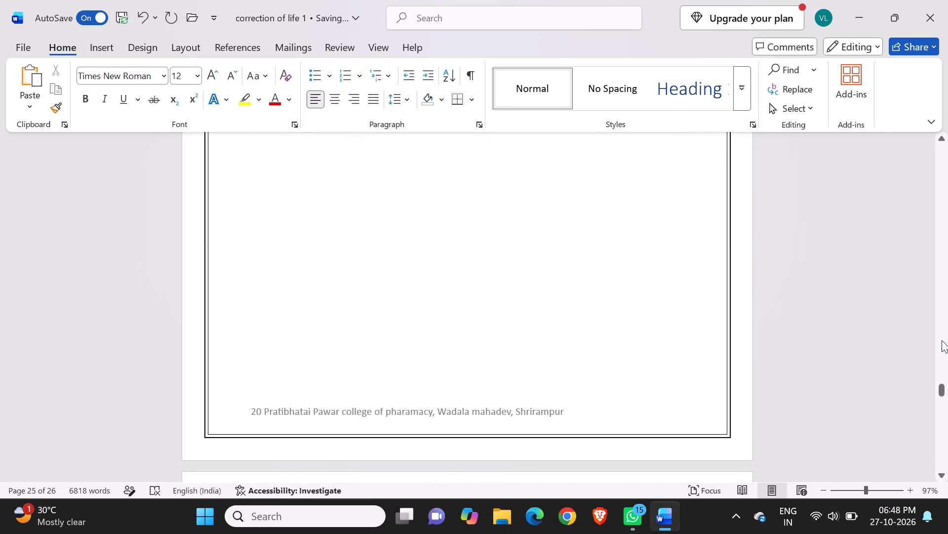
pyautogui.click(942, 340)
pyautogui.click(942, 340)
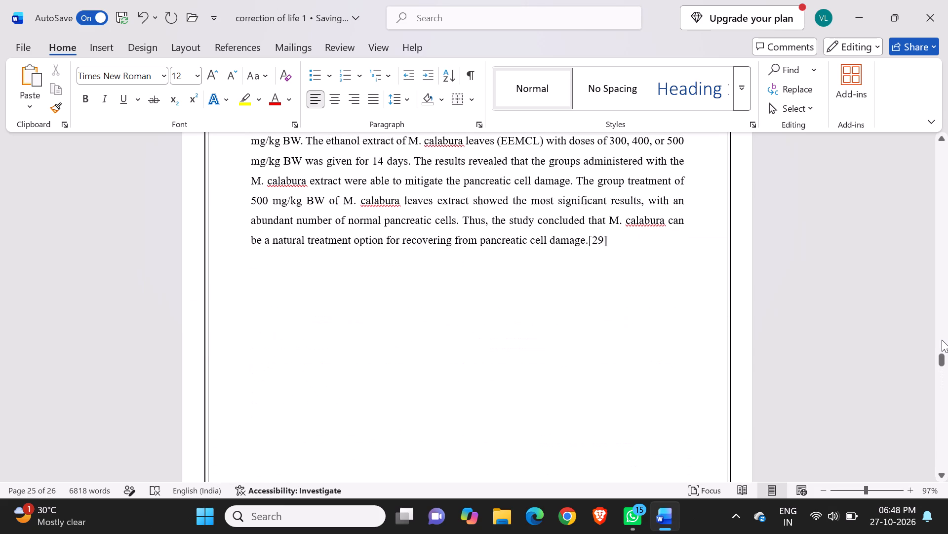
pyautogui.scroll(9, 749, 315)
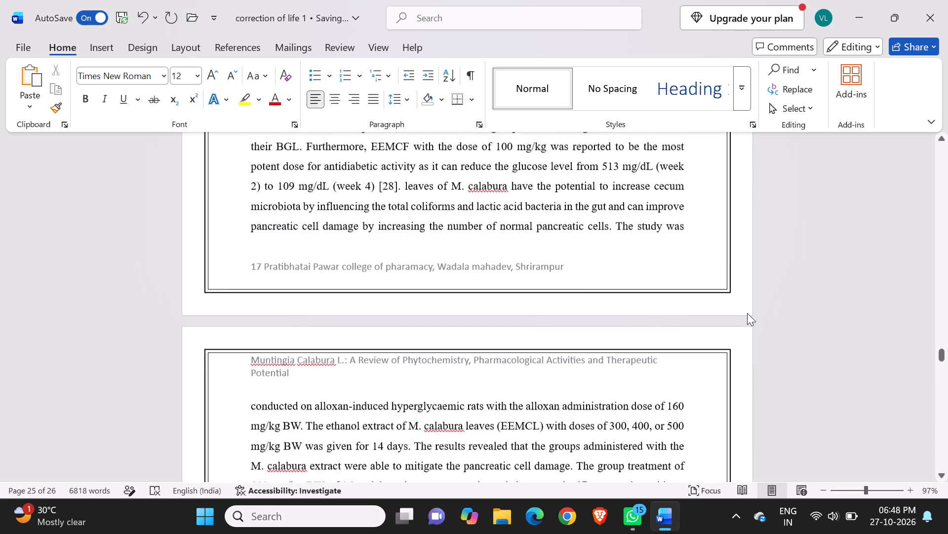
pyautogui.scroll(16, 747, 313)
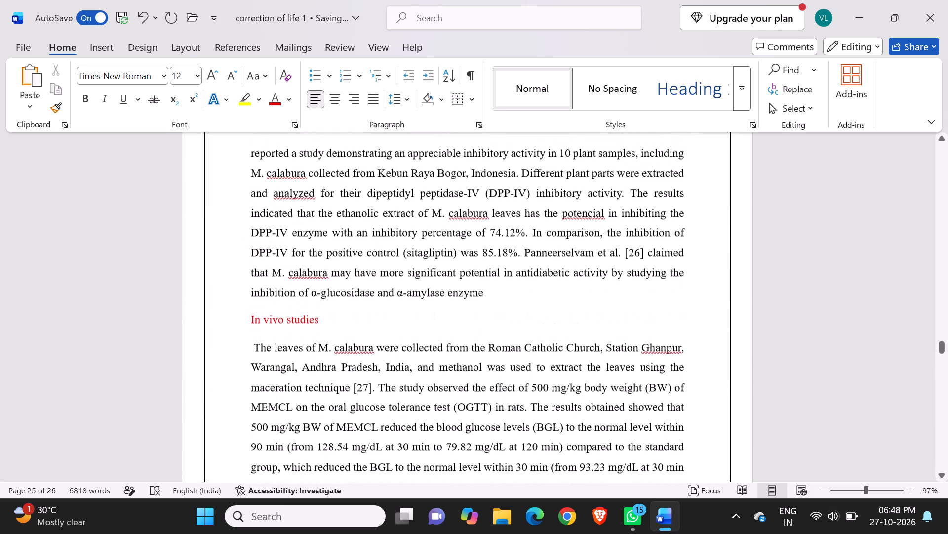
pyautogui.scroll(10, 747, 313)
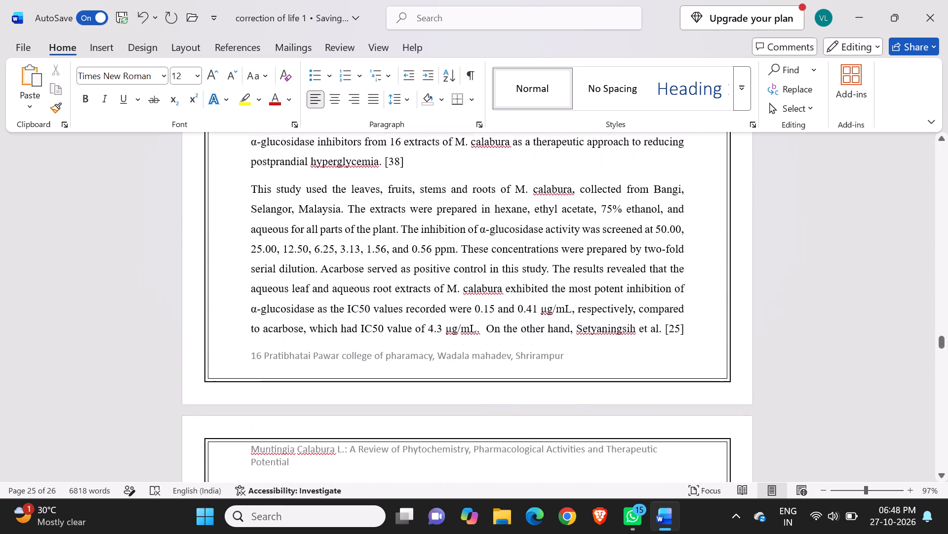
pyautogui.scroll(1, 747, 313)
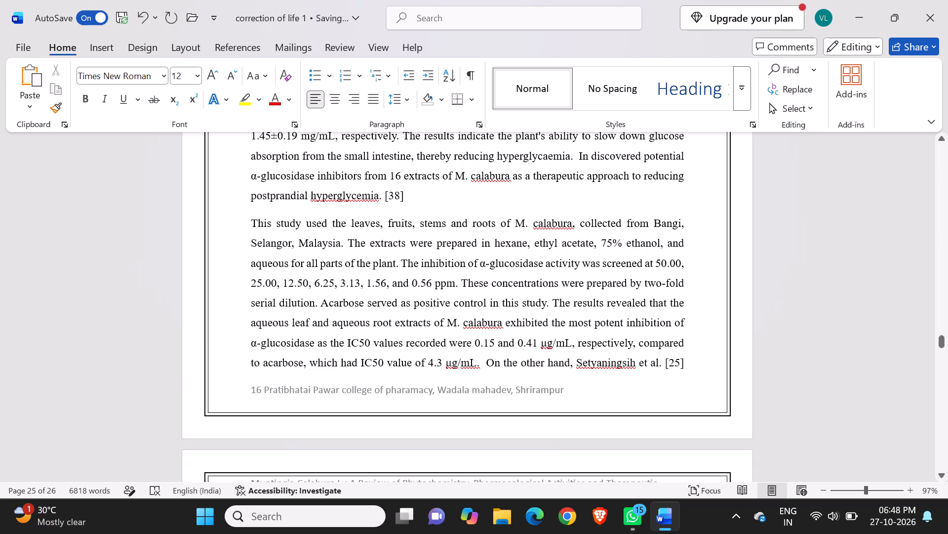
pyautogui.scroll(2, 407, 339)
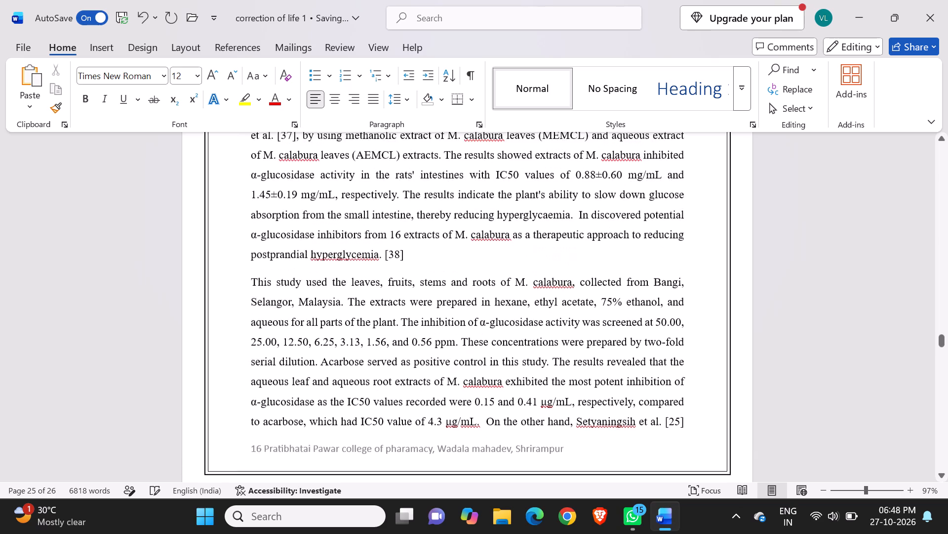
pyautogui.scroll(2, 407, 339)
pyautogui.scroll(-4, 407, 339)
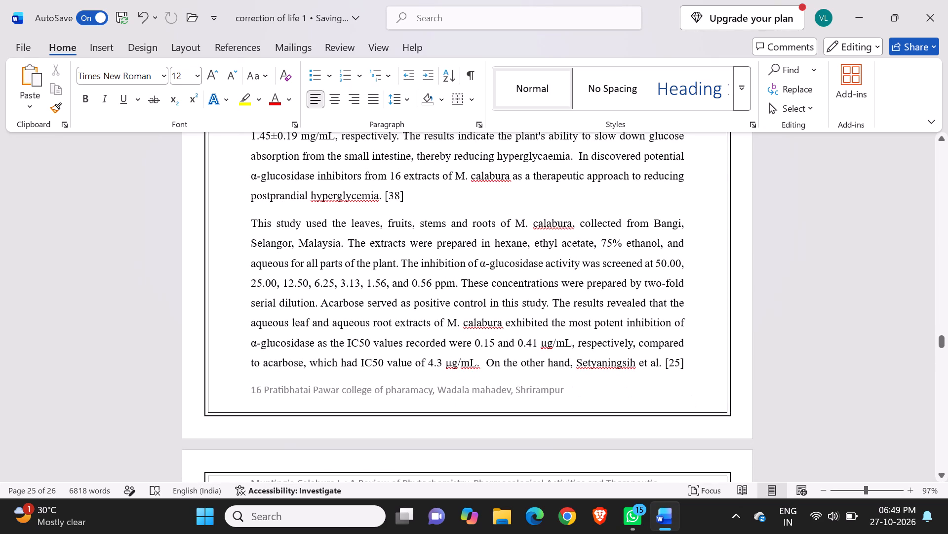
pyautogui.click(678, 361)
pyautogui.press('BackSpace')
pyautogui.press('BackSpace')
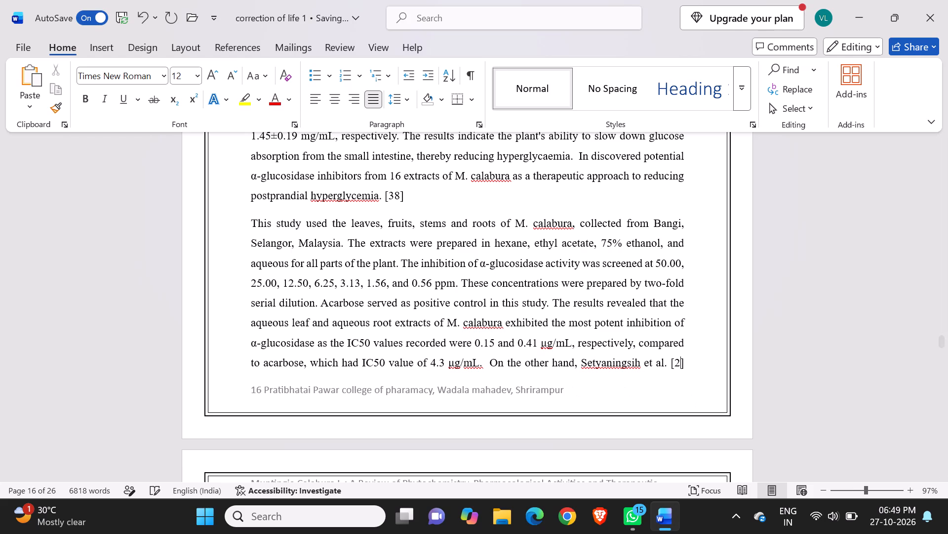
pyautogui.write('39')
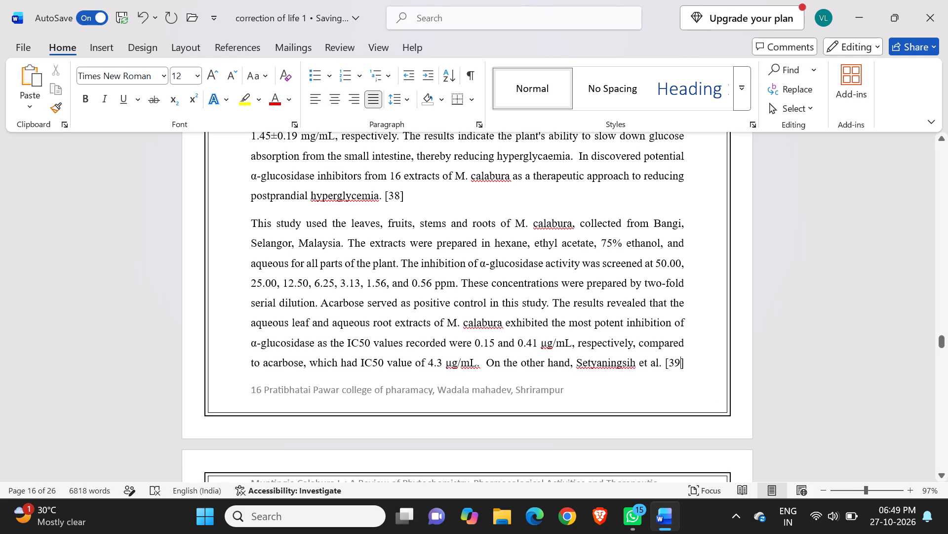
# Change the citation number after "Panneerselvam et al." in the paragraph before In vivo studies to [40].
pyautogui.scroll(-4, 677, 361)
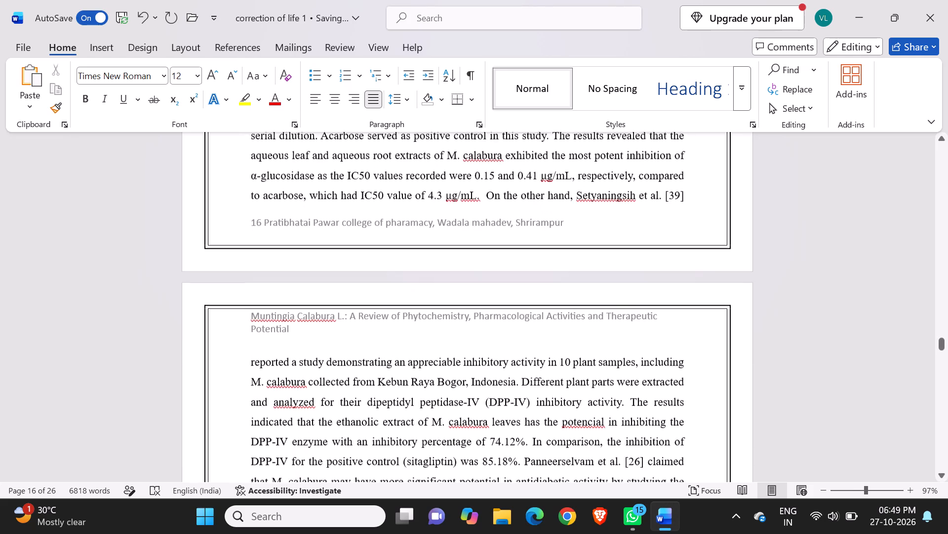
pyautogui.scroll(-4, 676, 361)
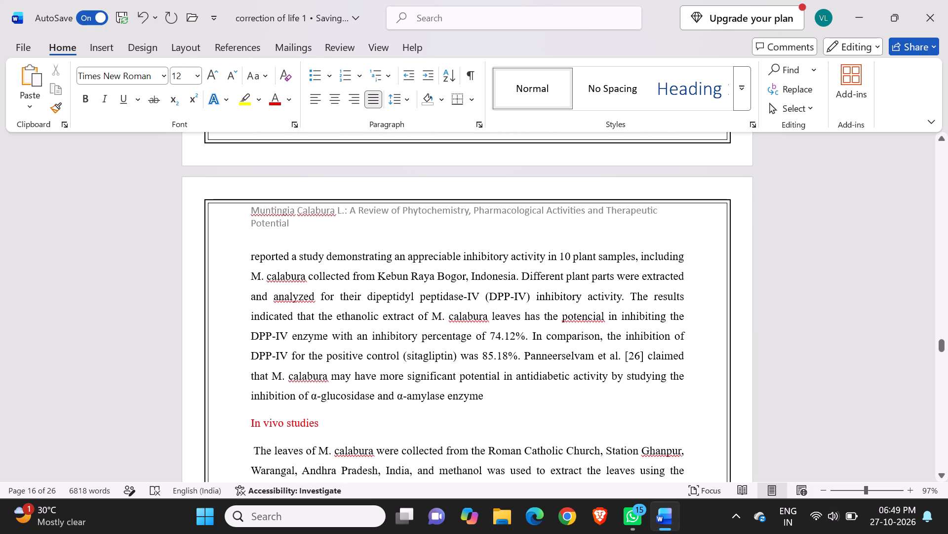
pyautogui.click(640, 360)
pyautogui.press('BackSpace')
pyautogui.press('BackSpace')
pyautogui.write('40')
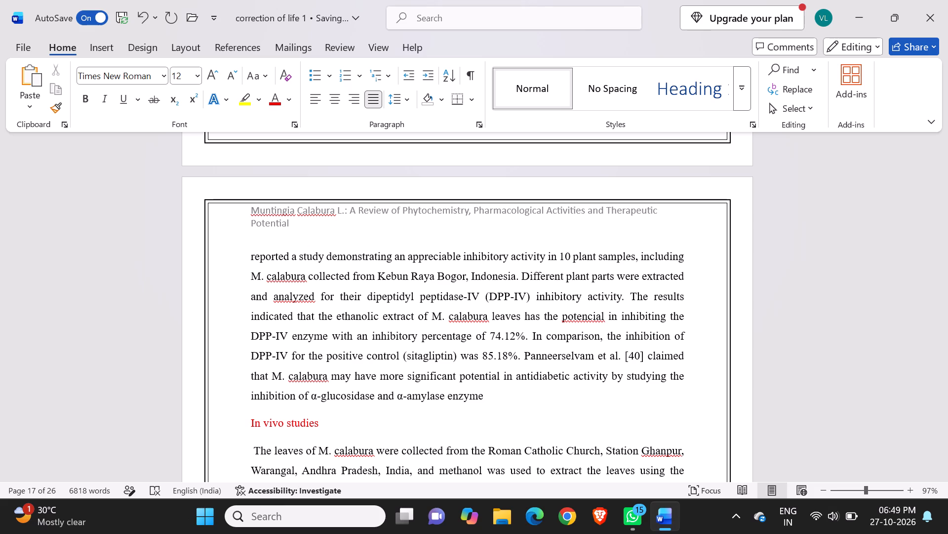
# In the reference list, renumber the pasted Setyaningsih, Saputri and Mun'im entry that follows [38] as [39].
pyautogui.scroll(-3, 640, 360)
pyautogui.scroll(-1, 695, 396)
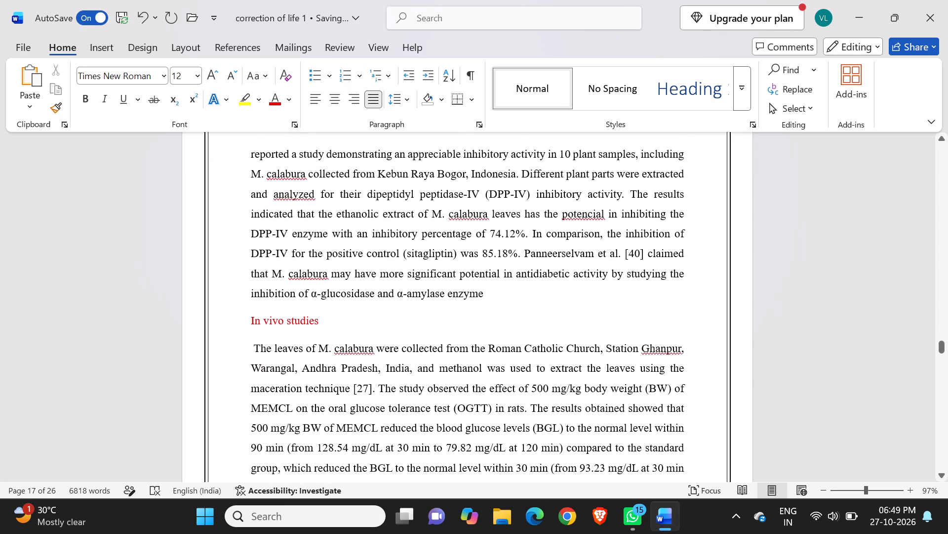
pyautogui.scroll(-1, 694, 397)
pyautogui.moveTo(943, 400); pyautogui.dragTo(938, 439)
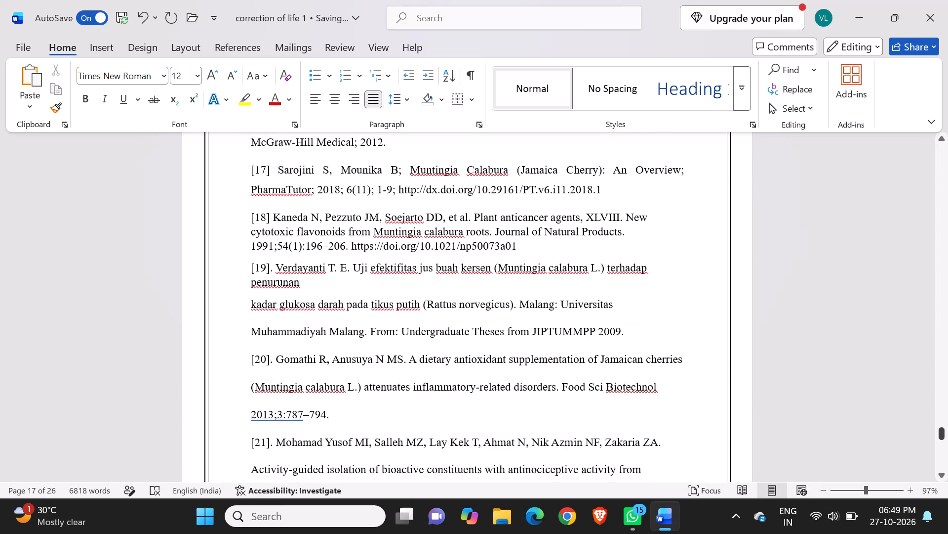
pyautogui.scroll(-13, 775, 324)
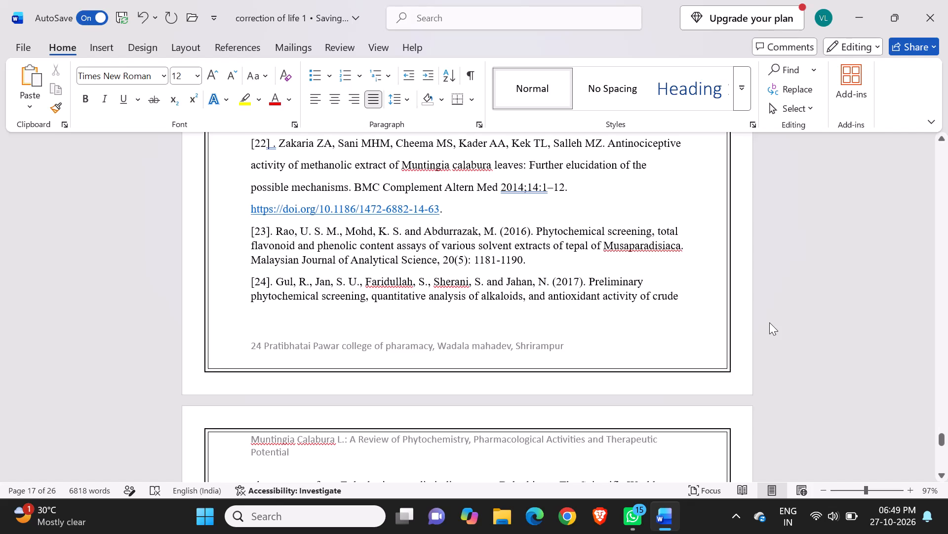
pyautogui.scroll(-19, 769, 322)
pyautogui.scroll(-6, 769, 322)
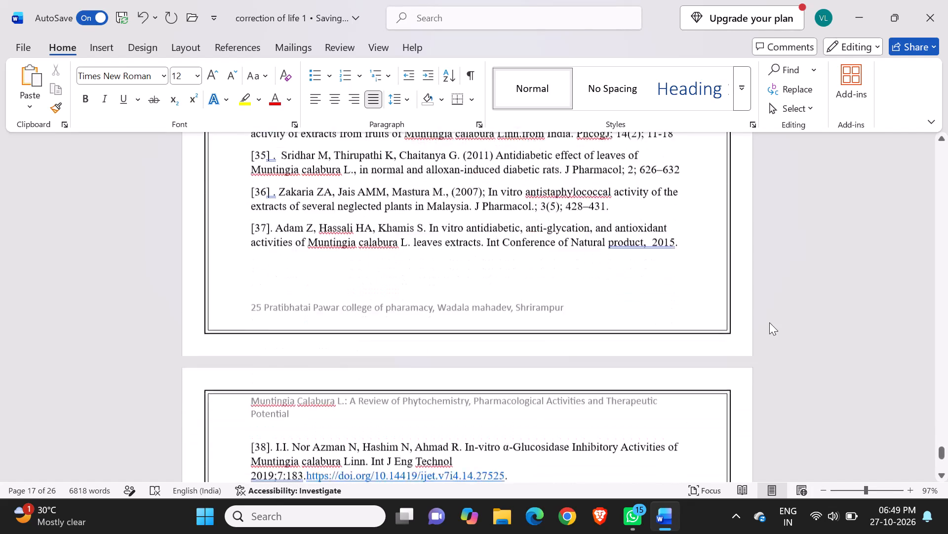
pyautogui.scroll(-2, 769, 322)
pyautogui.scroll(-3, 653, 345)
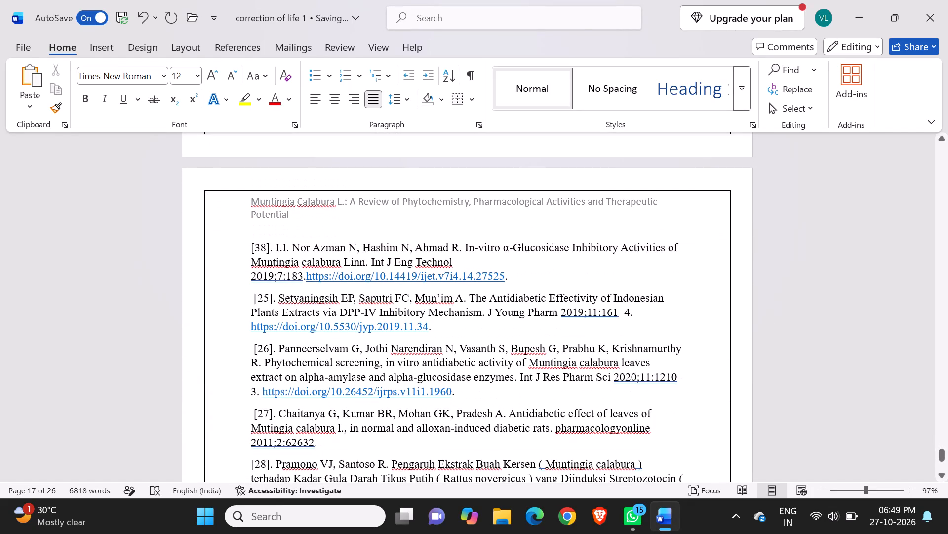
pyautogui.click(268, 299)
pyautogui.press('BackSpace')
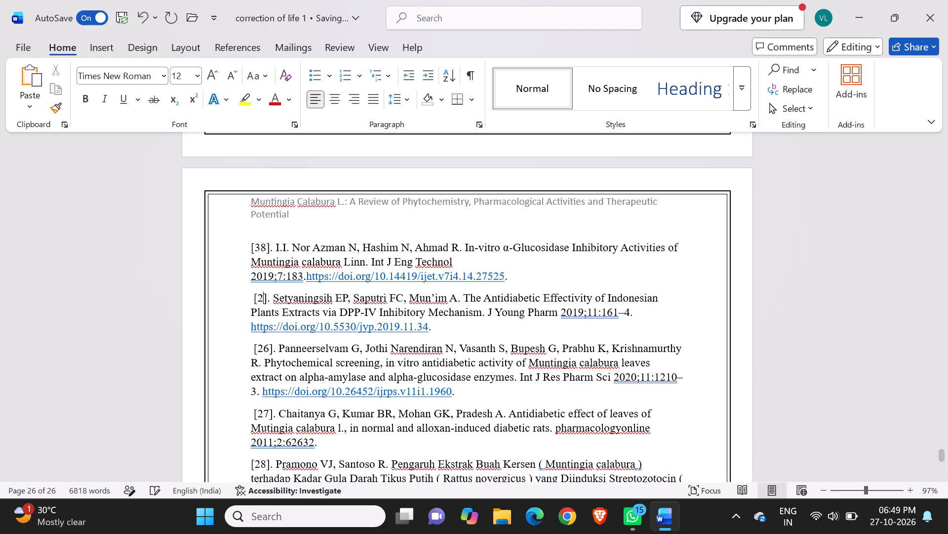
pyautogui.press('BackSpace')
pyautogui.write('39')
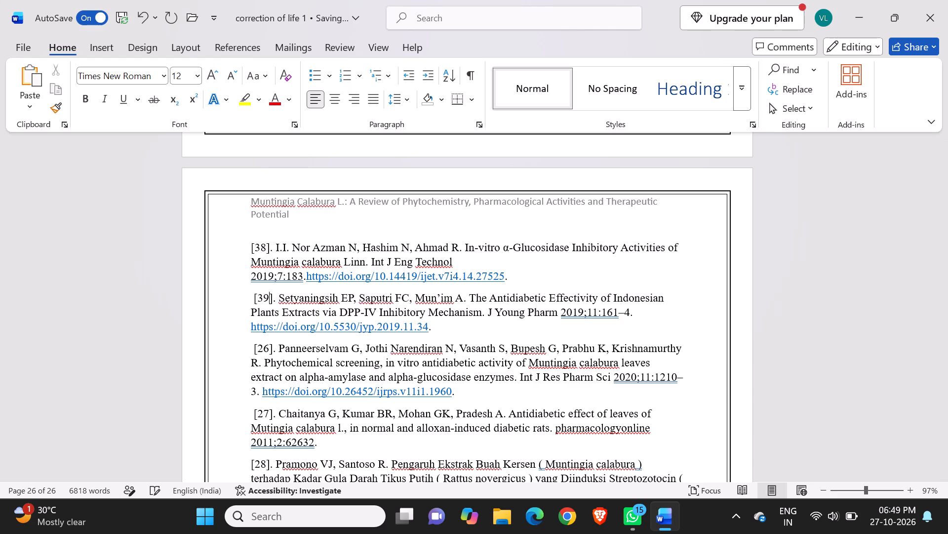
# Renumber the pasted Panneerselvam entry that follows [39] in the reference list as [40].
pyautogui.click(268, 351)
pyautogui.press('BackSpace')
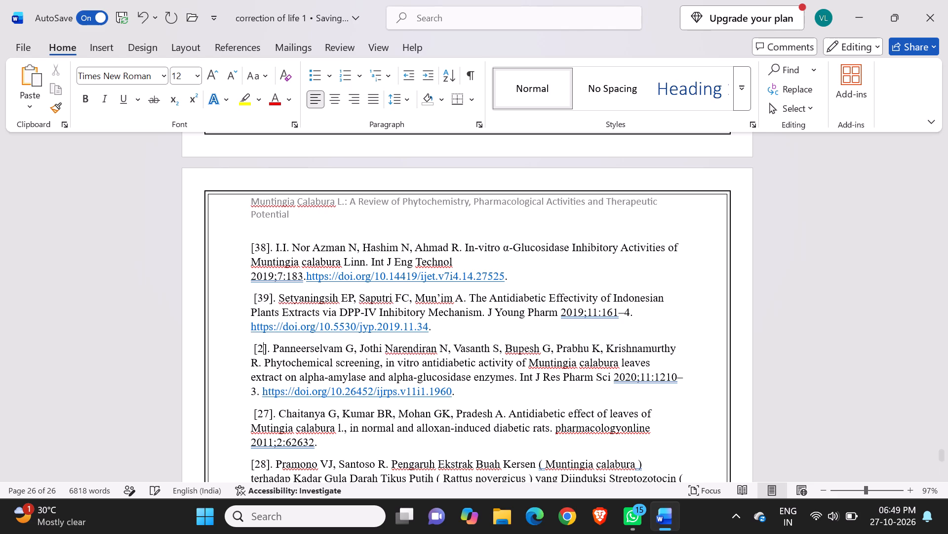
pyautogui.press('BackSpace')
pyautogui.press('4')
pyautogui.press('0')
# Renumber the Chaitanya, Kumar, Mohan and Pradesh entry that follows [40] in the reference list as [41].
pyautogui.scroll(-3, 268, 350)
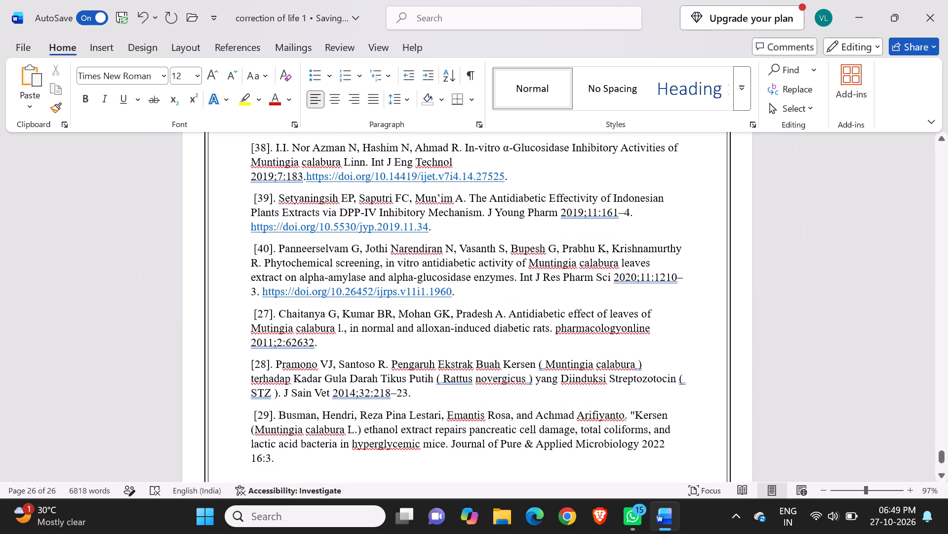
pyautogui.scroll(-1, 268, 350)
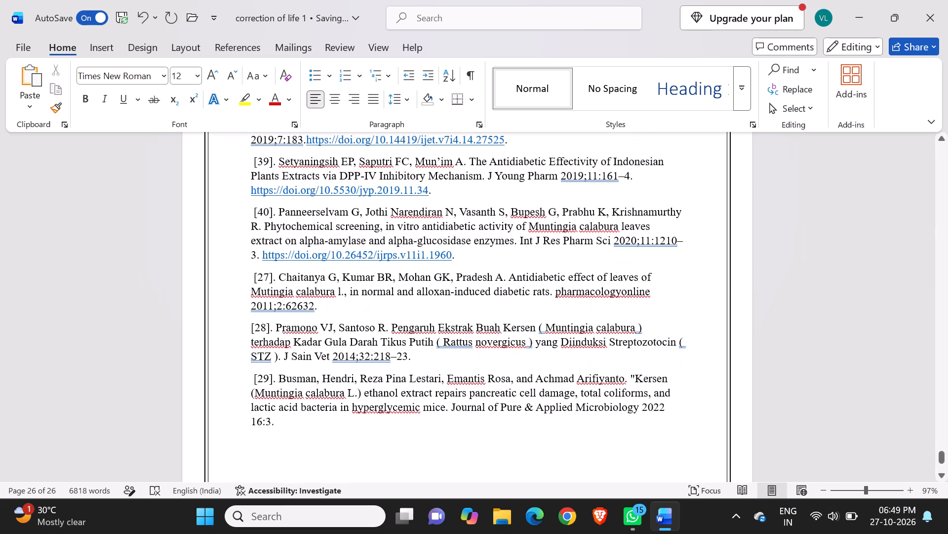
pyautogui.click(269, 278)
pyautogui.press('BackSpace')
pyautogui.press('BackSpace')
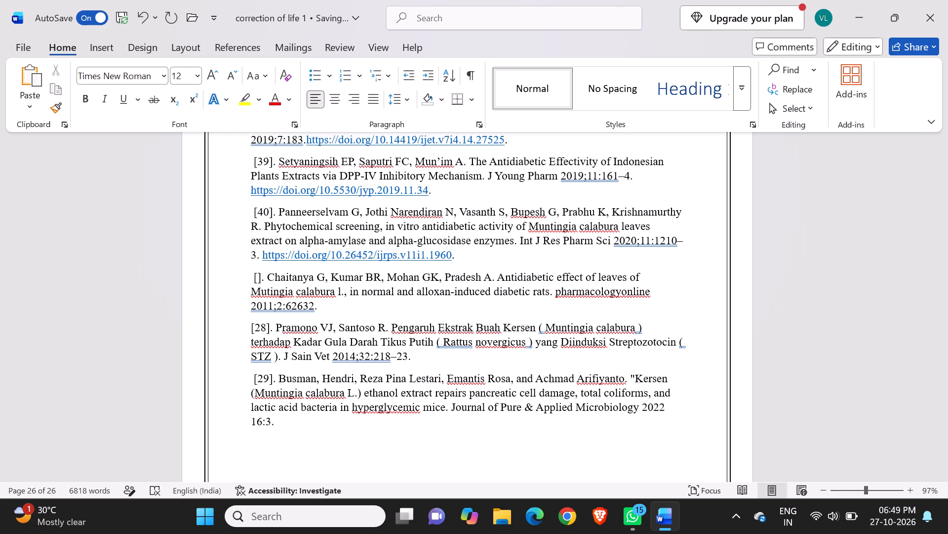
pyautogui.write('41')
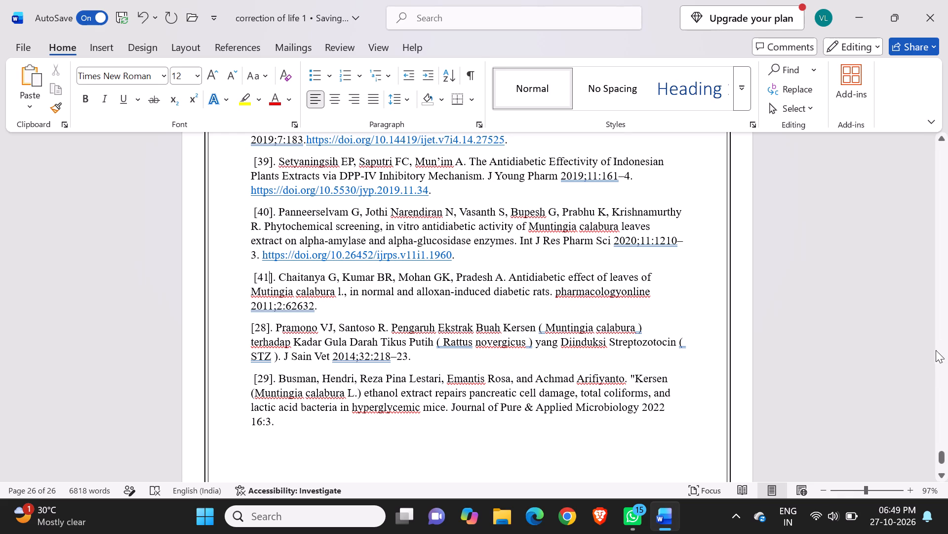
# In the antidiabetic In vivo studies section, change the citation number after "maceration technique" to [41].
pyautogui.click(940, 358)
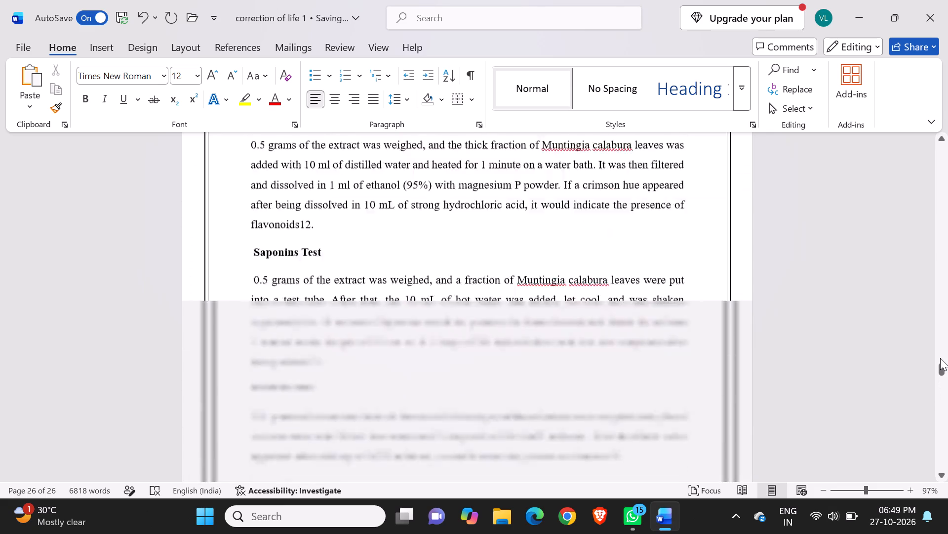
pyautogui.scroll(13, 815, 350)
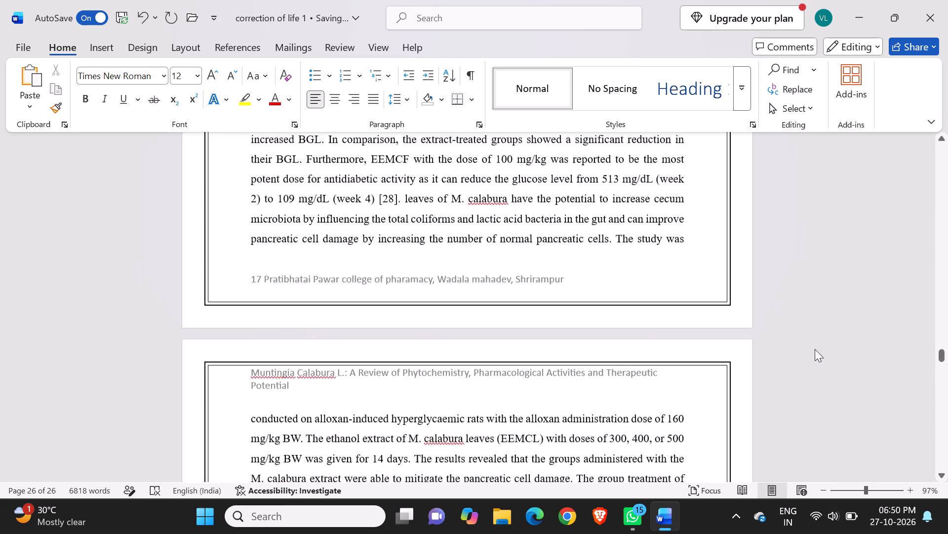
pyautogui.scroll(13, 815, 349)
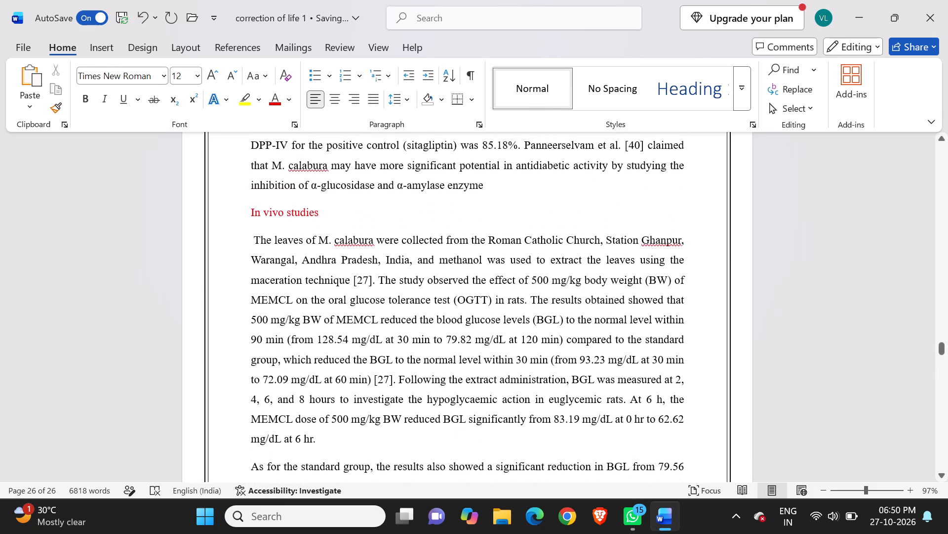
pyautogui.scroll(-2, 813, 349)
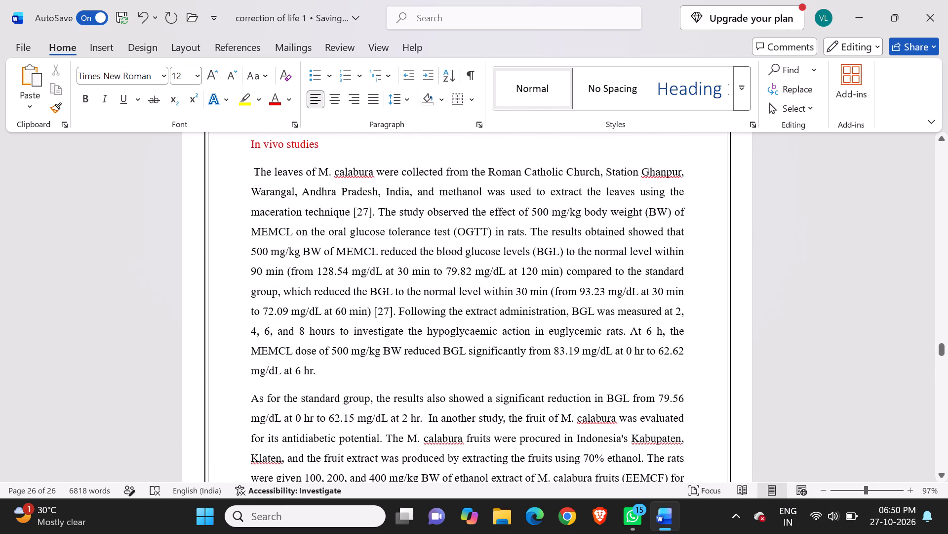
pyautogui.click(367, 211)
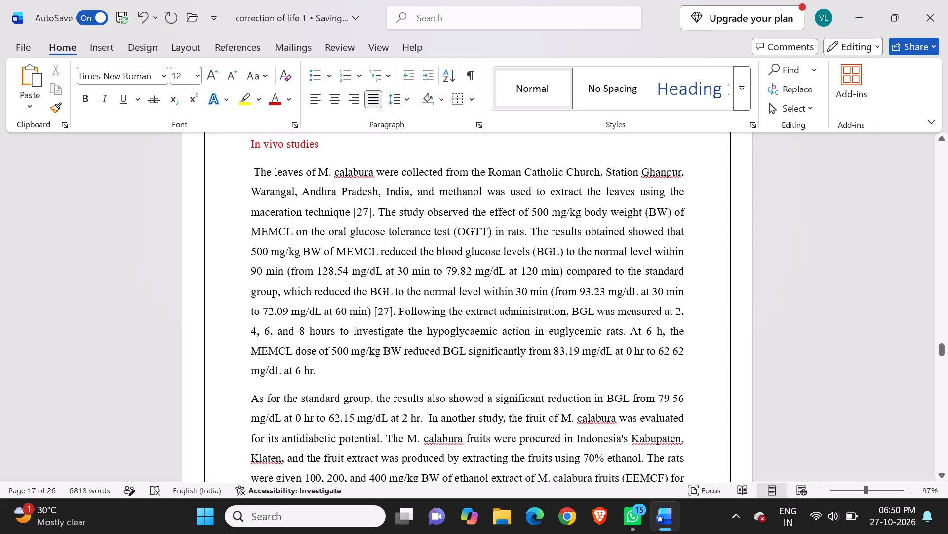
pyautogui.press('BackSpace')
pyautogui.press('BackSpace')
pyautogui.write('41')
# In the same In vivo studies paragraph, change the citation number after "72.09 mg/dL at 60 min)" to [41].
pyautogui.click(386, 314)
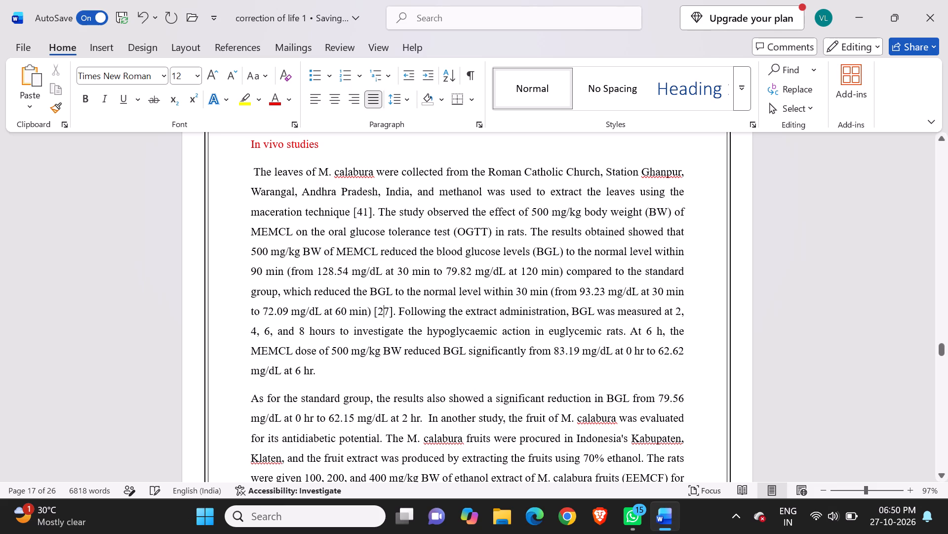
pyautogui.click(386, 314)
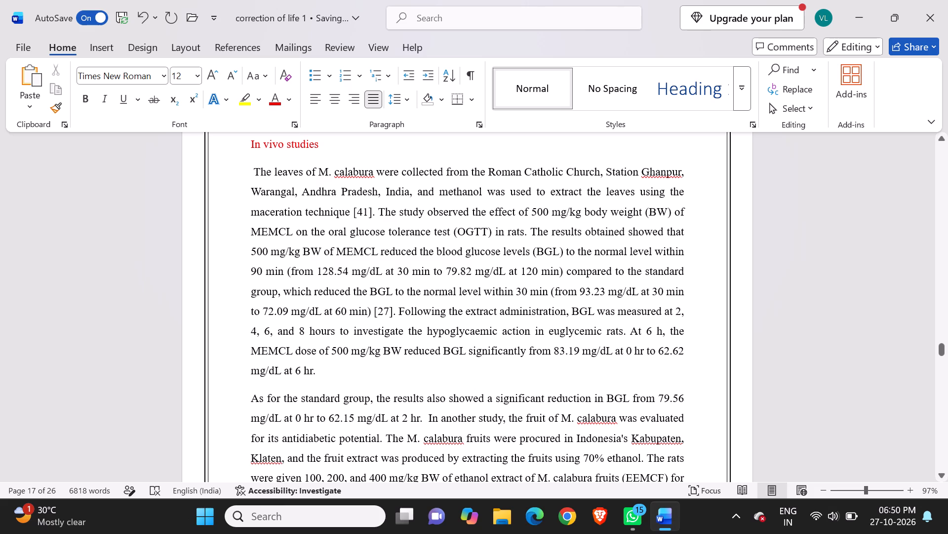
pyautogui.click(390, 314)
pyautogui.press('BackSpace')
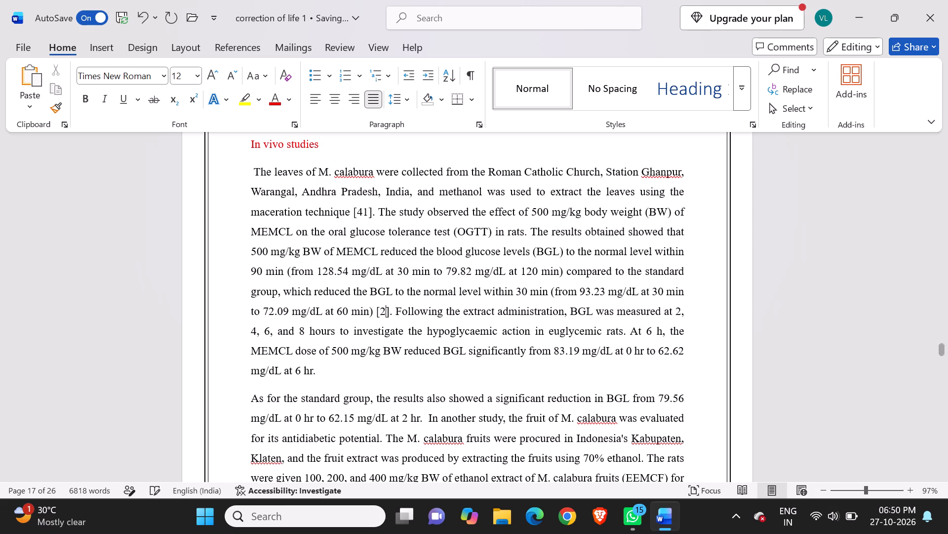
pyautogui.press('BackSpace')
pyautogui.write('41')
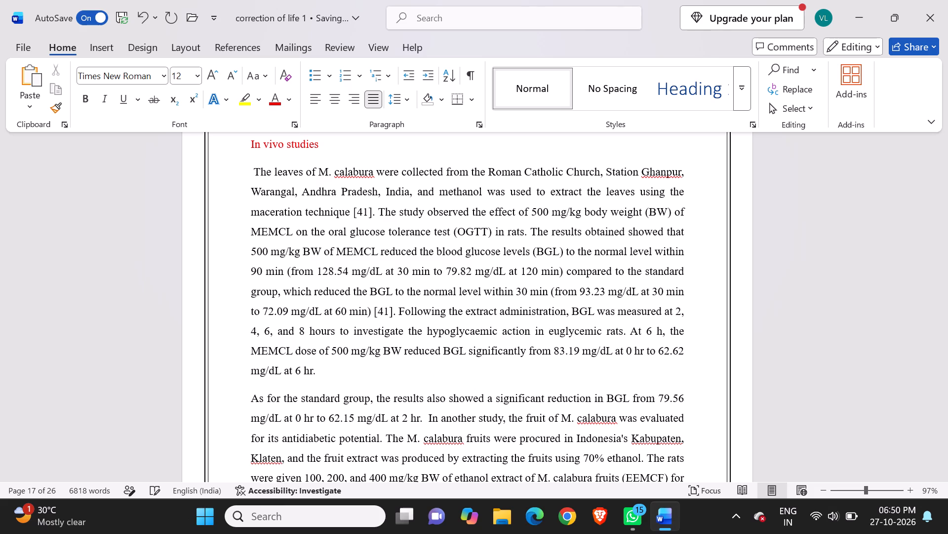
# In the following In vivo studies paragraph, change the citation number after "109 mg/dL (week 4)" to [42].
pyautogui.scroll(-4, 390, 314)
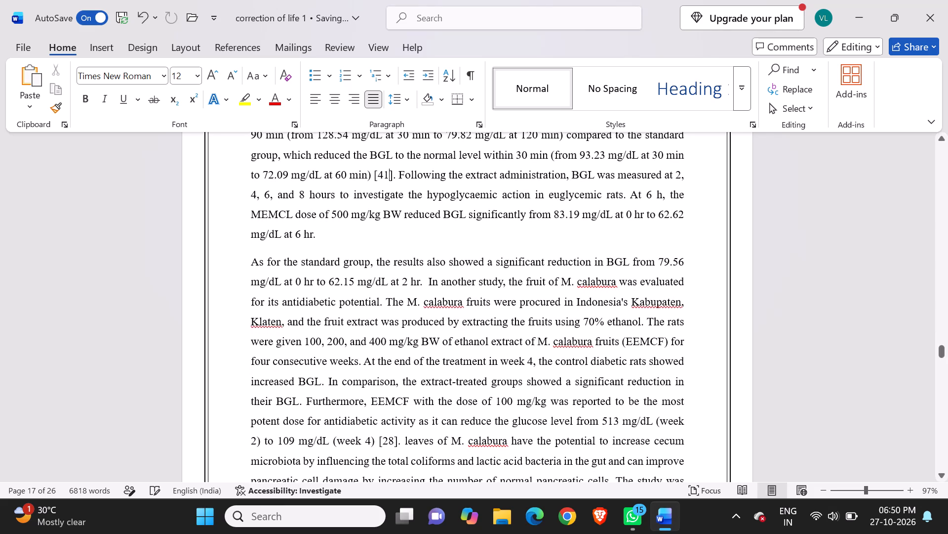
pyautogui.scroll(-4, 390, 314)
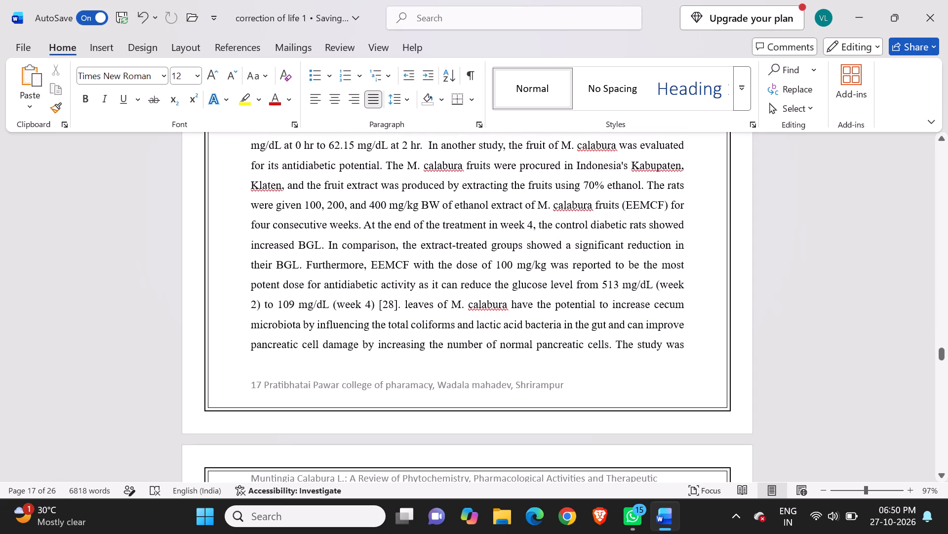
pyautogui.click(391, 311)
pyautogui.click(394, 310)
pyautogui.press('BackSpace')
pyautogui.press('BackSpace')
pyautogui.write('42')
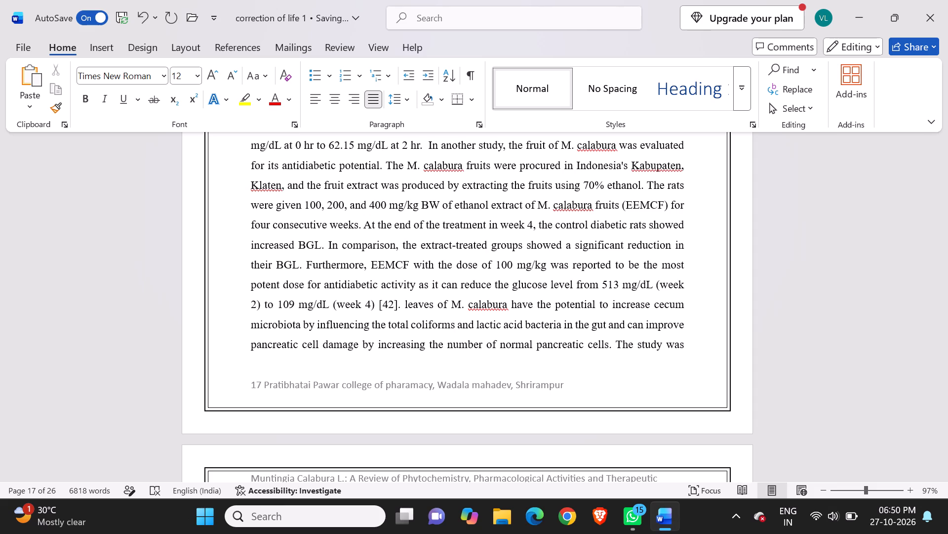
# Change the citation number at the end of the In vivo studies section, after "recovering from pancreatic cell damage.", to [43].
pyautogui.scroll(-1, 394, 310)
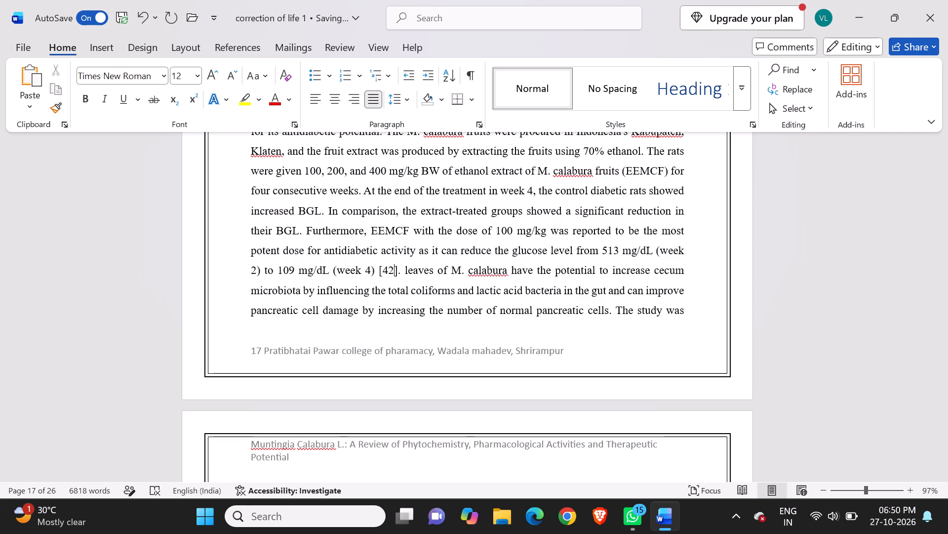
pyautogui.scroll(1, 394, 310)
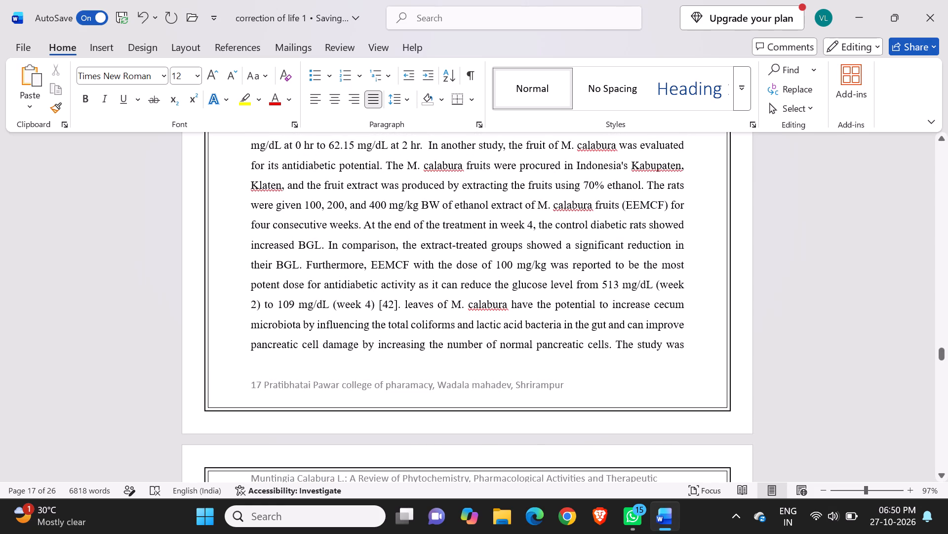
pyautogui.scroll(-8, 394, 310)
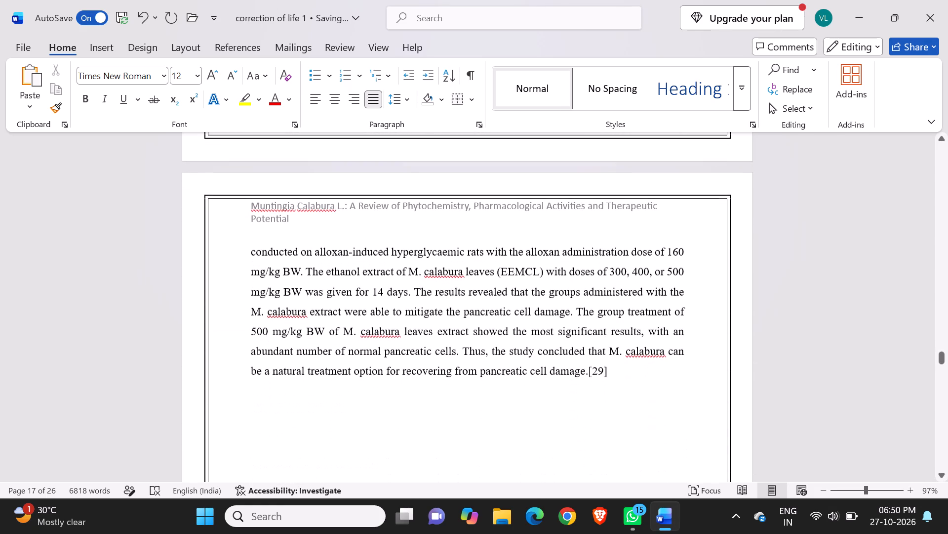
pyautogui.click(604, 371)
pyautogui.press('BackSpace')
pyautogui.press('BackSpace')
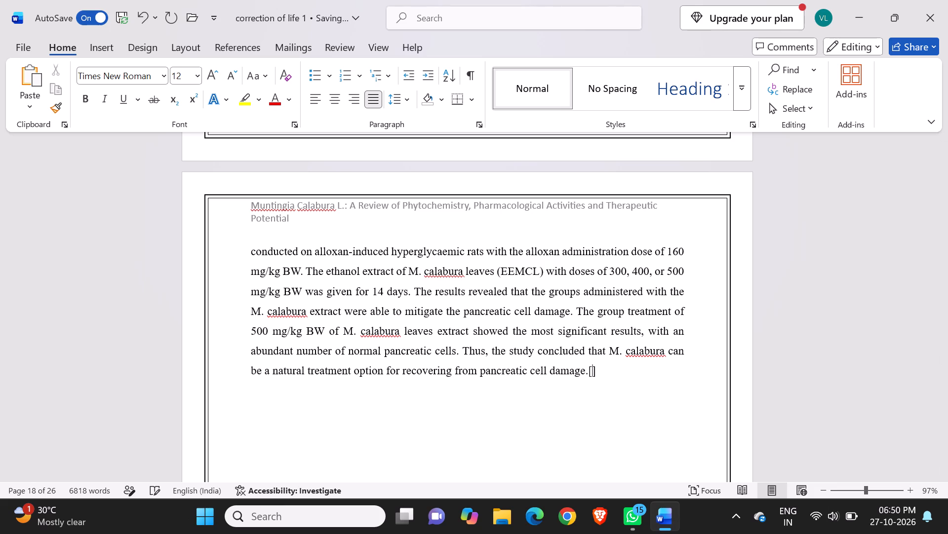
pyautogui.write('43')
# In the reference list, renumber the Pramono and Santoso entry that follows [41] as [42].
pyautogui.scroll(4, 604, 372)
pyautogui.scroll(-3, 604, 372)
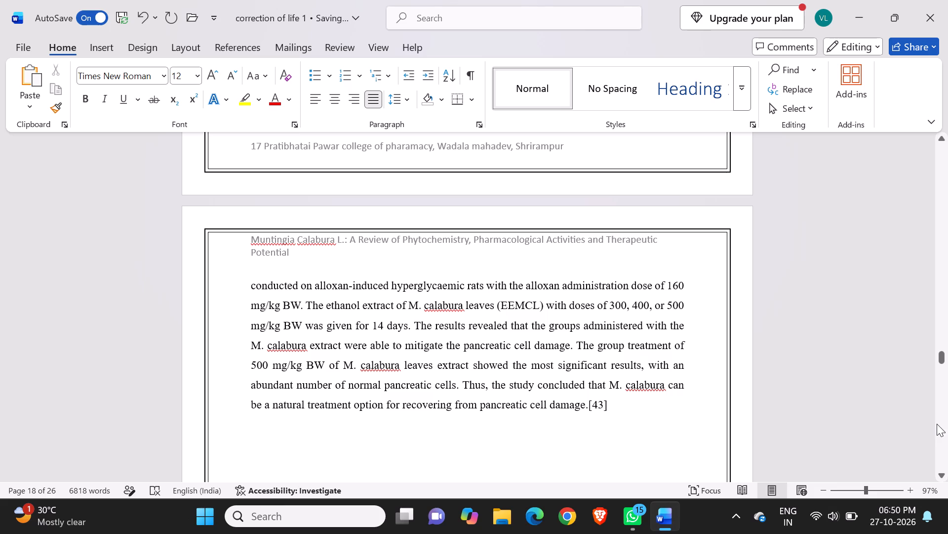
pyautogui.click(937, 424)
pyautogui.scroll(-4, 871, 413)
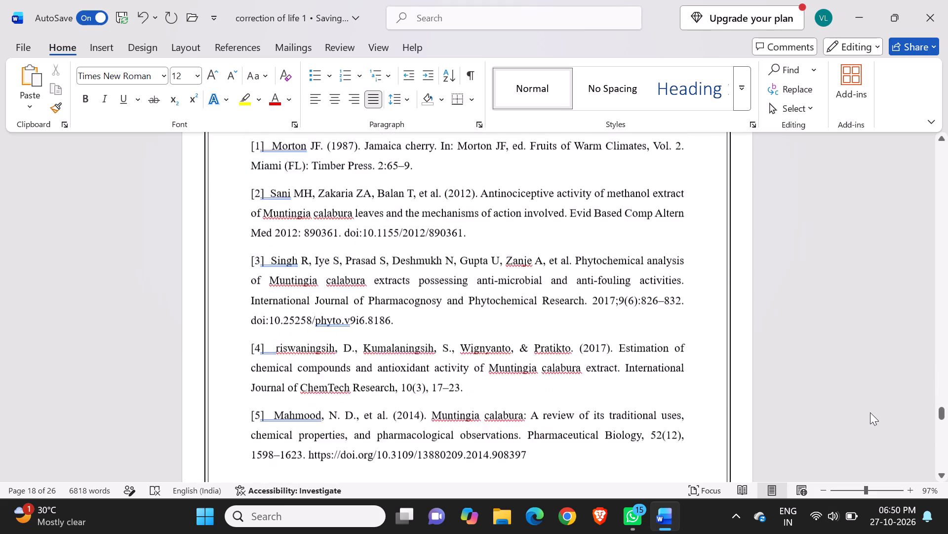
pyautogui.scroll(-3, 870, 412)
pyautogui.scroll(-20, 868, 411)
pyautogui.scroll(-19, 868, 411)
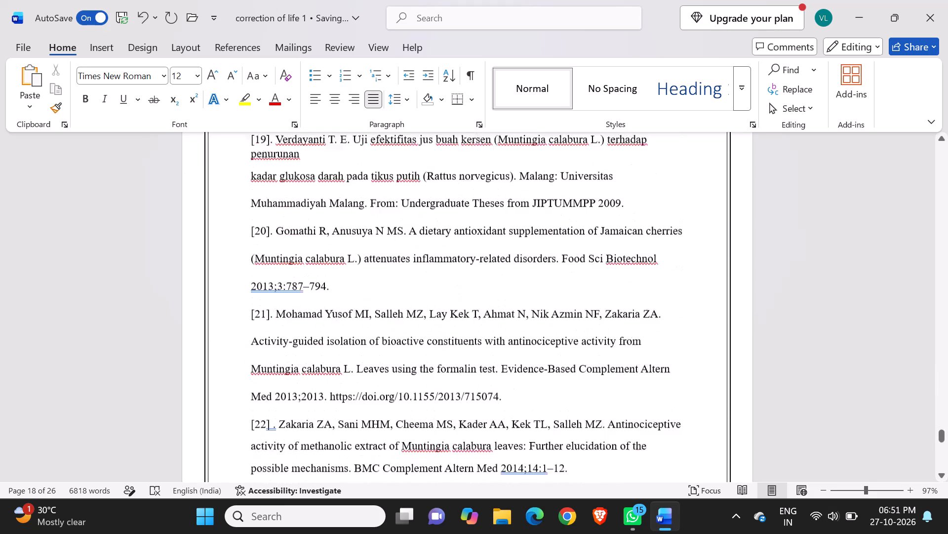
pyautogui.scroll(-20, 851, 410)
pyautogui.scroll(-13, 851, 410)
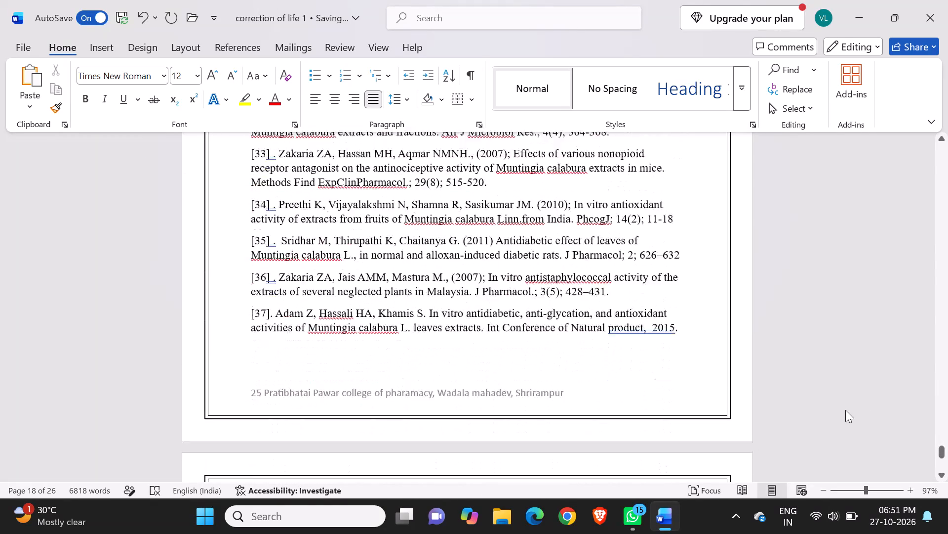
pyautogui.scroll(-13, 845, 410)
pyautogui.scroll(3, 844, 410)
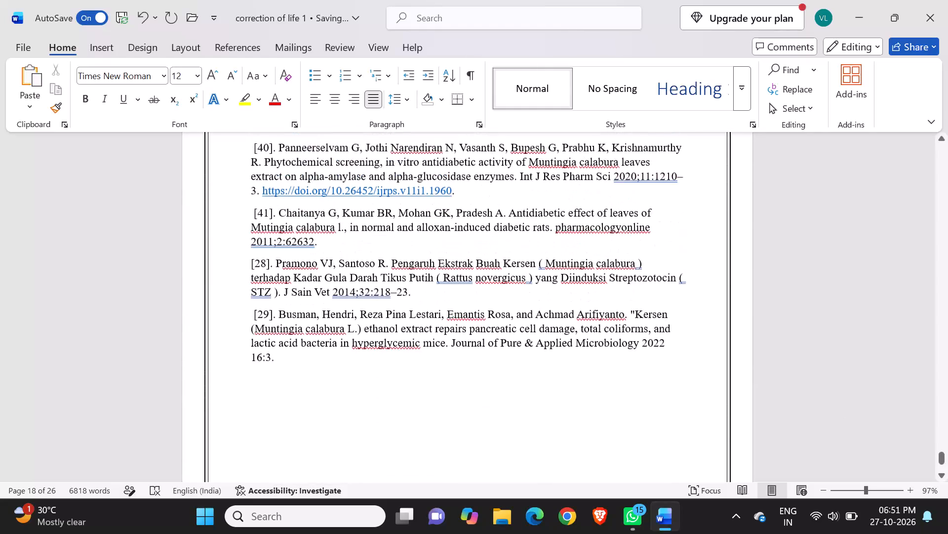
pyautogui.scroll(1, 844, 410)
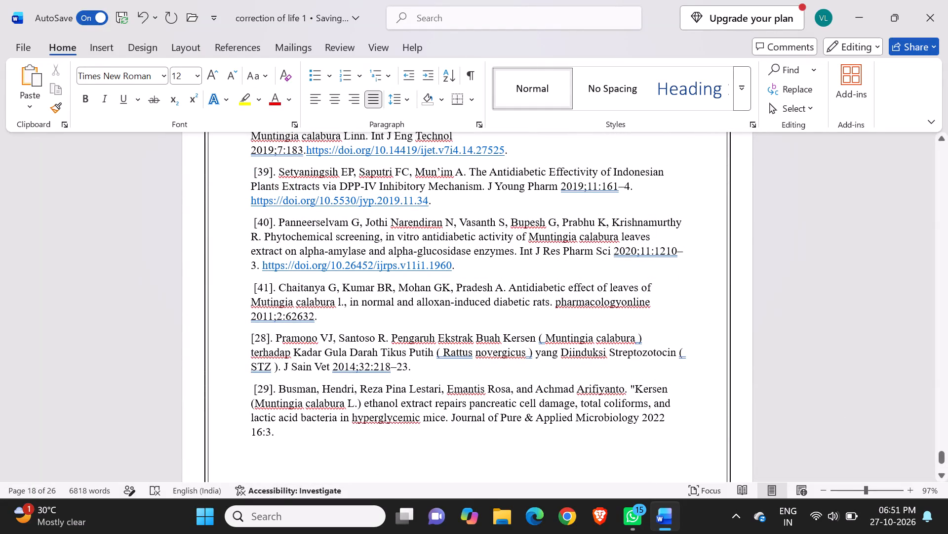
pyautogui.click(266, 338)
pyautogui.press('BackSpace')
pyautogui.press('BackSpace')
pyautogui.write('42')
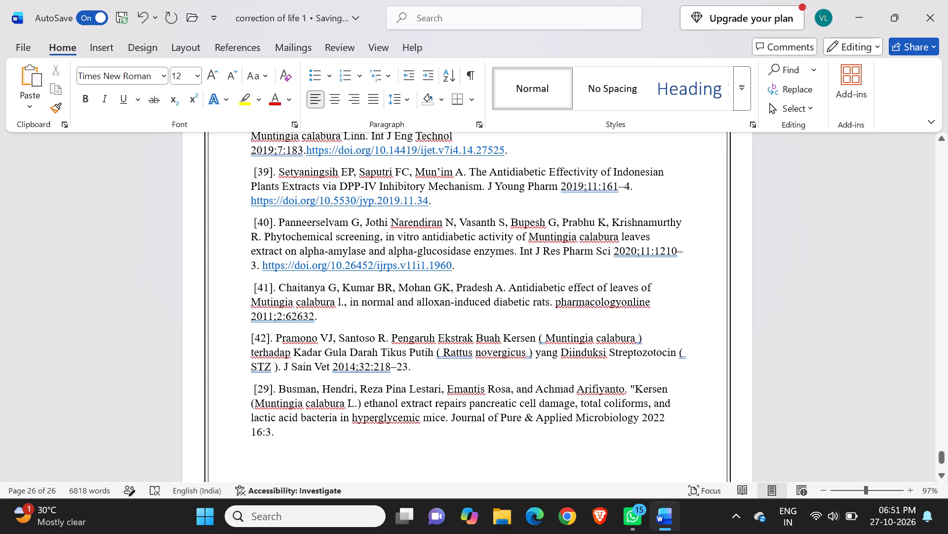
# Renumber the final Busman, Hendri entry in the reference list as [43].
pyautogui.click(267, 389)
pyautogui.press('BackSpace')
pyautogui.press('BackSpace')
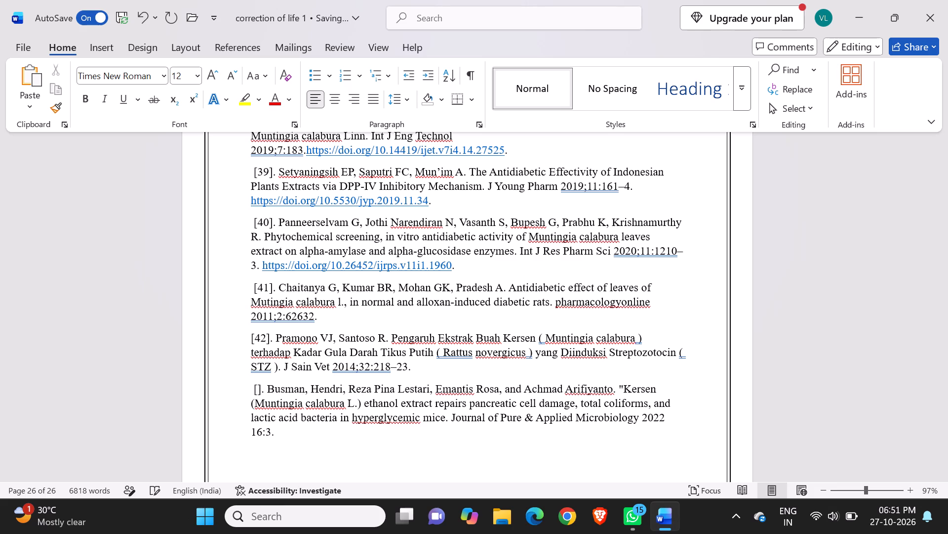
pyautogui.write('43')
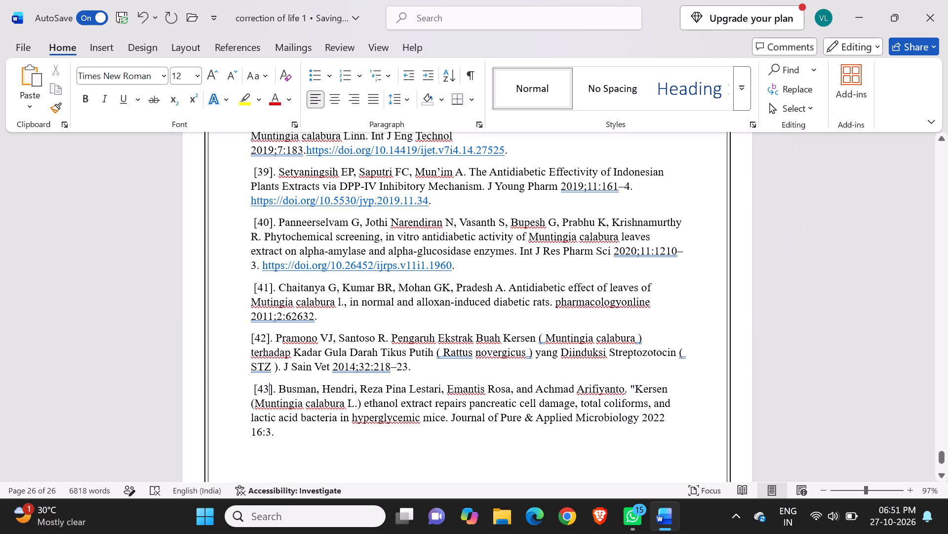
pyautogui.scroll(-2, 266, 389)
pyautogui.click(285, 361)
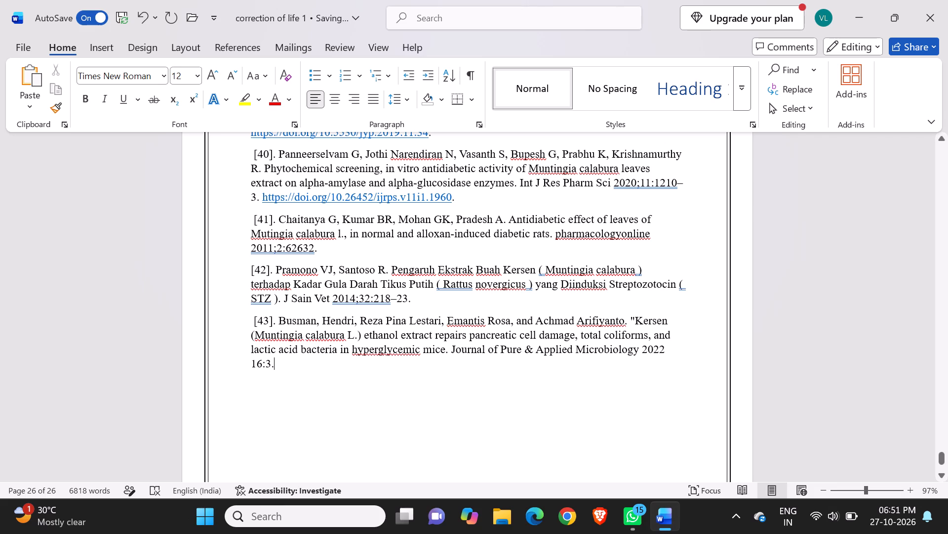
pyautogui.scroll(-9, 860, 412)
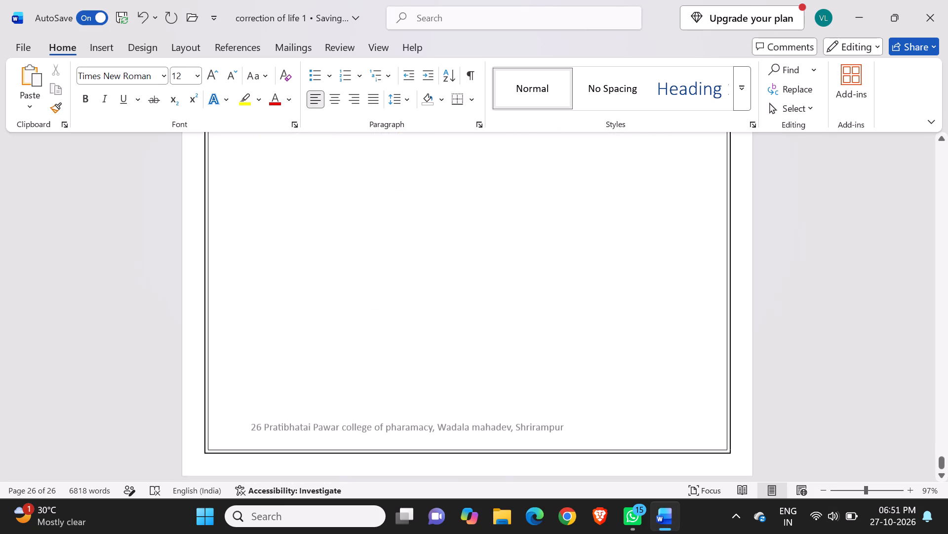
pyautogui.click(945, 387)
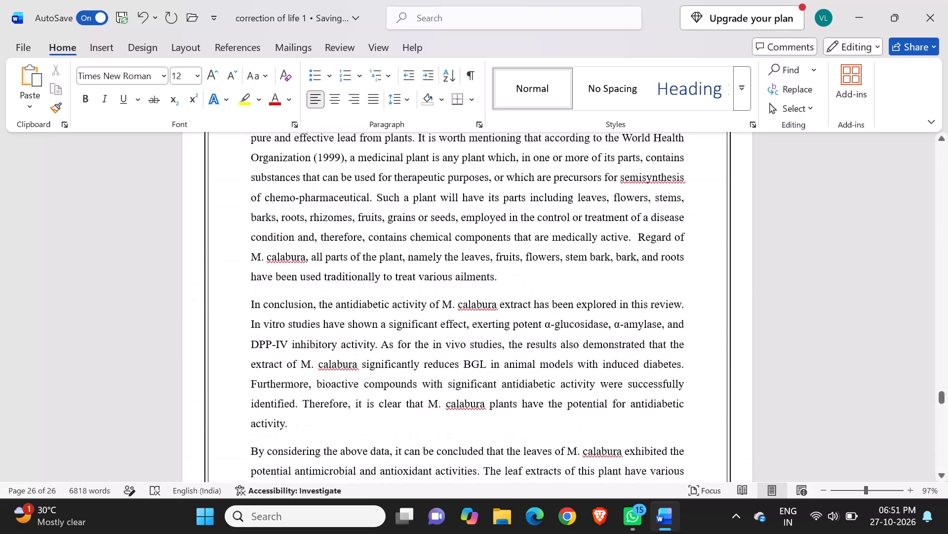
pyautogui.scroll(15, 802, 366)
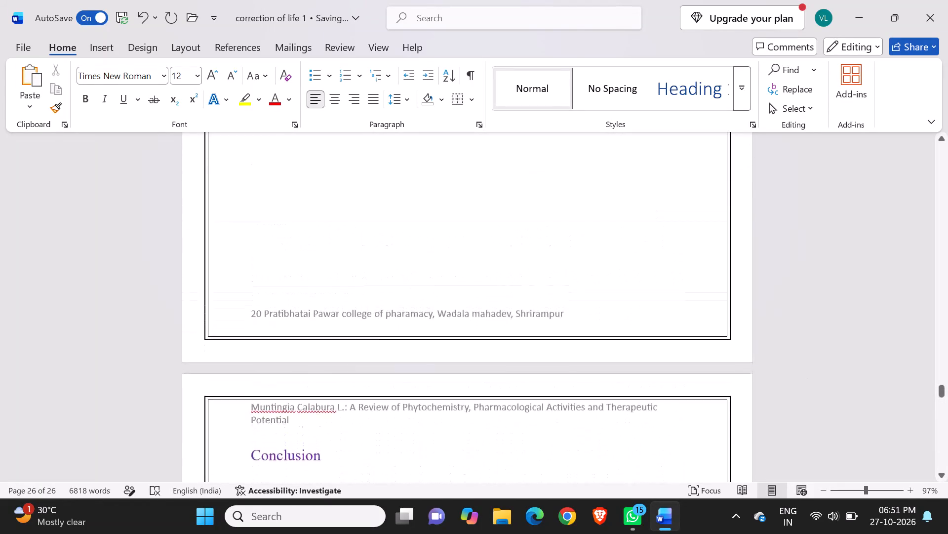
pyautogui.scroll(20, 801, 366)
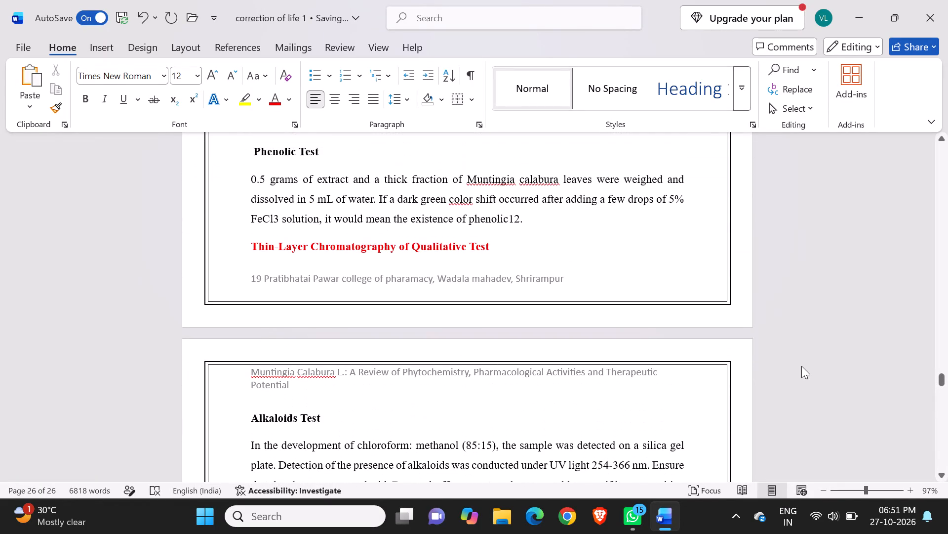
pyautogui.scroll(11, 775, 368)
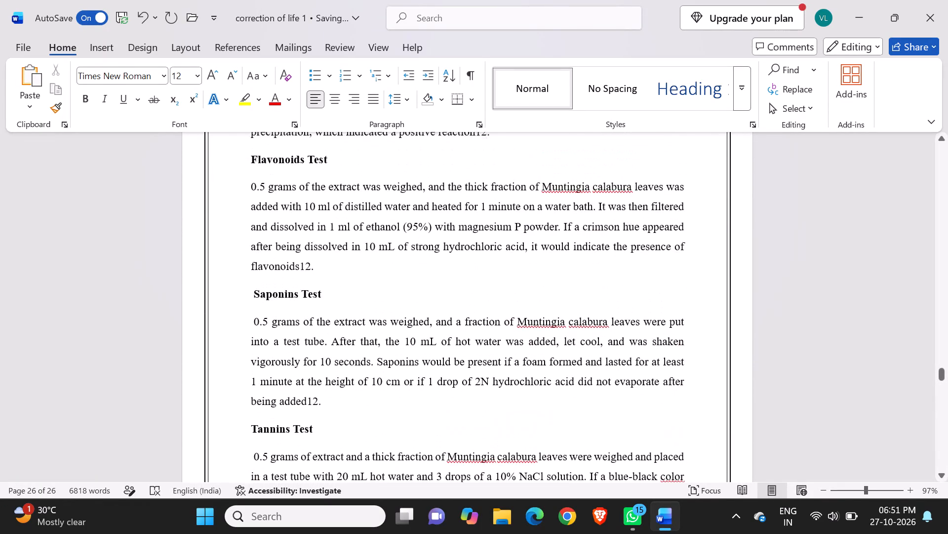
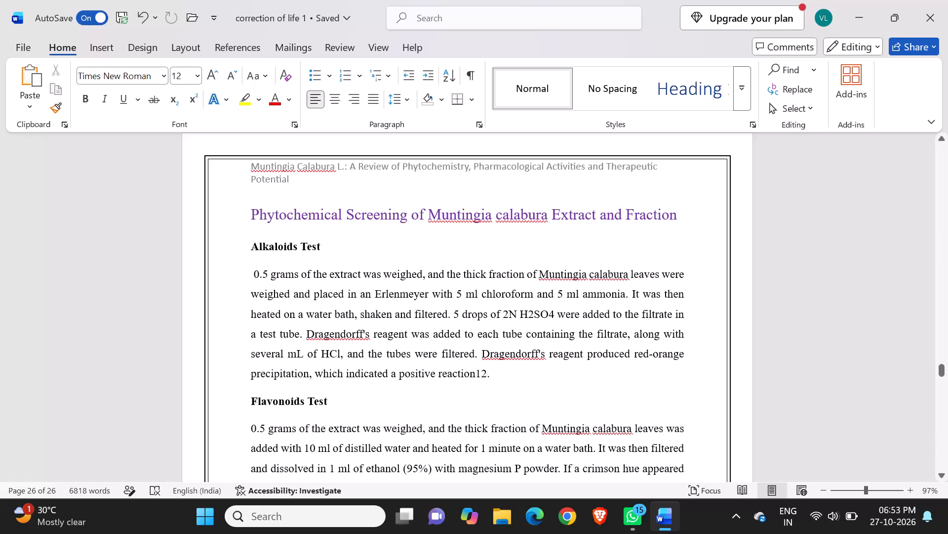
# Check the page before the Phytochemical Screening section and that section's Alkaloids Test paragraph for citations that need numbering.
pyautogui.scroll(10, 494, 364)
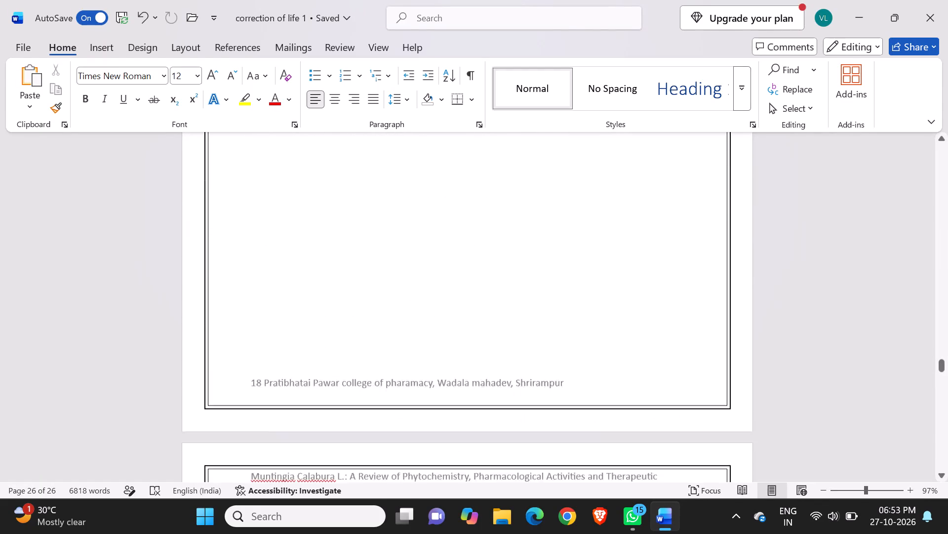
pyautogui.scroll(9, 494, 364)
pyautogui.scroll(-15, 494, 363)
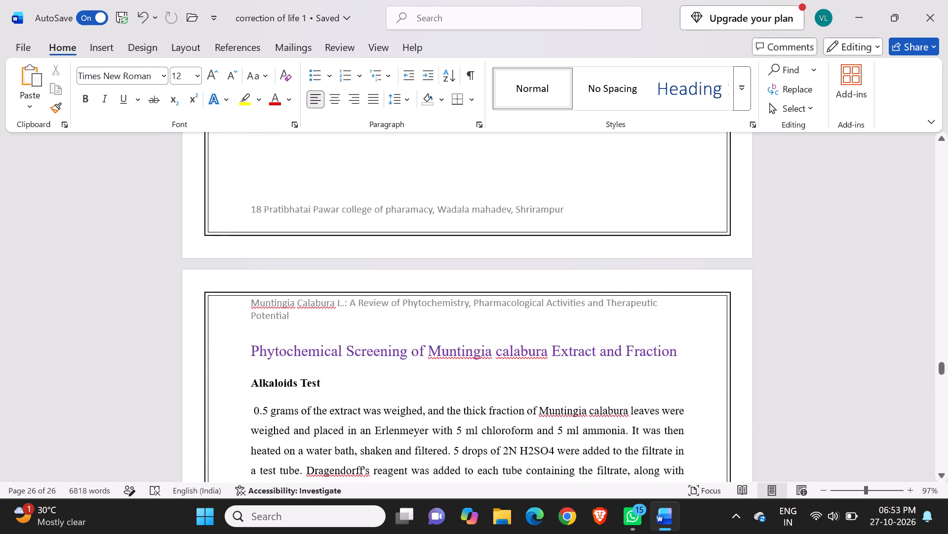
pyautogui.scroll(-4, 491, 362)
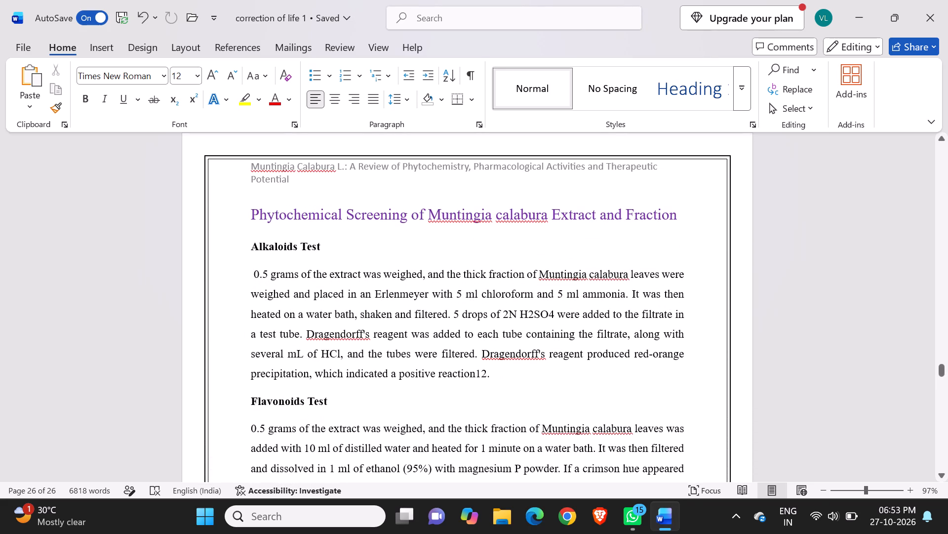
# Replace the citation number 12 at the end of the Alkaloids Test paragraph, after "positive reaction", with [44].
pyautogui.click(485, 377)
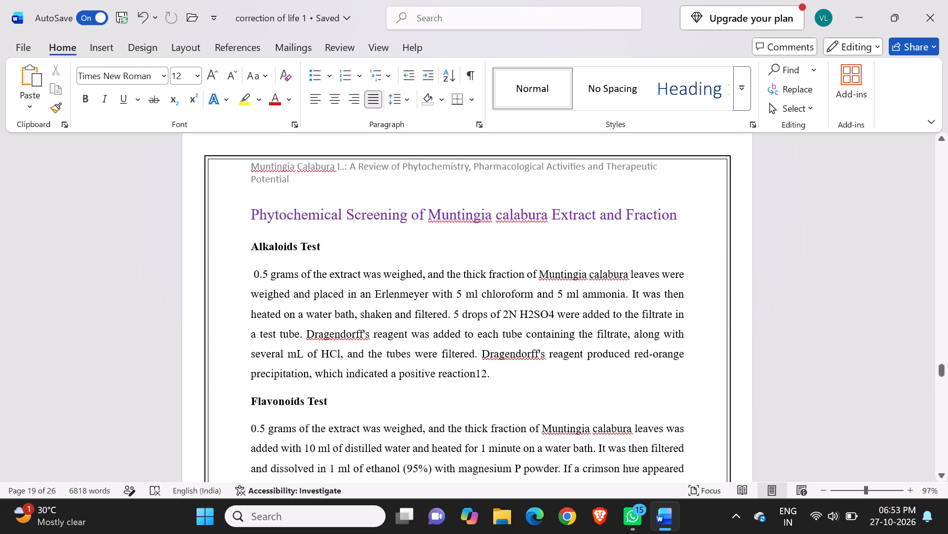
pyautogui.click(483, 373)
pyautogui.click(485, 374)
pyautogui.press('BackSpace')
pyautogui.press('BackSpace')
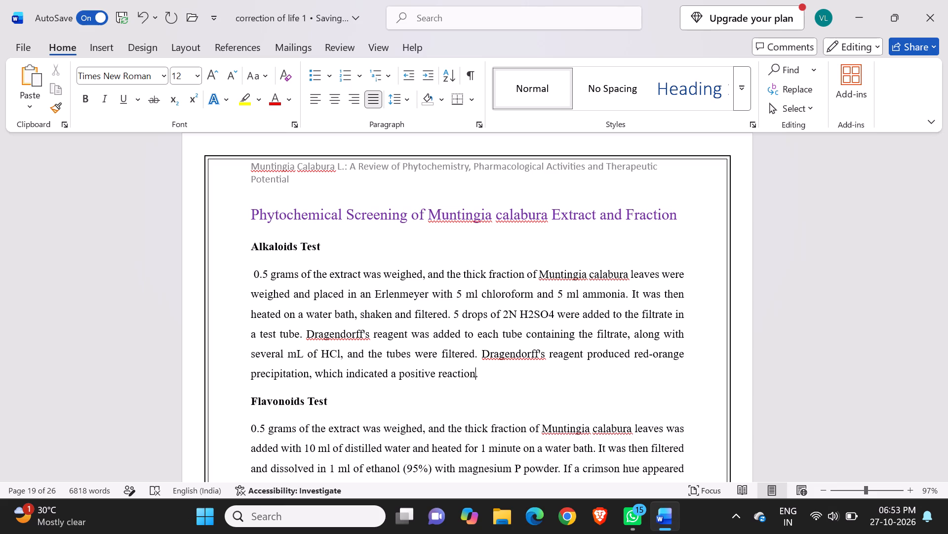
pyautogui.write('[44')
pyautogui.press(']')
# Change the citation number at the end of the Flavonoids Test paragraph, after "presence of flavonoids", to [44].
pyautogui.scroll(-5, 470, 371)
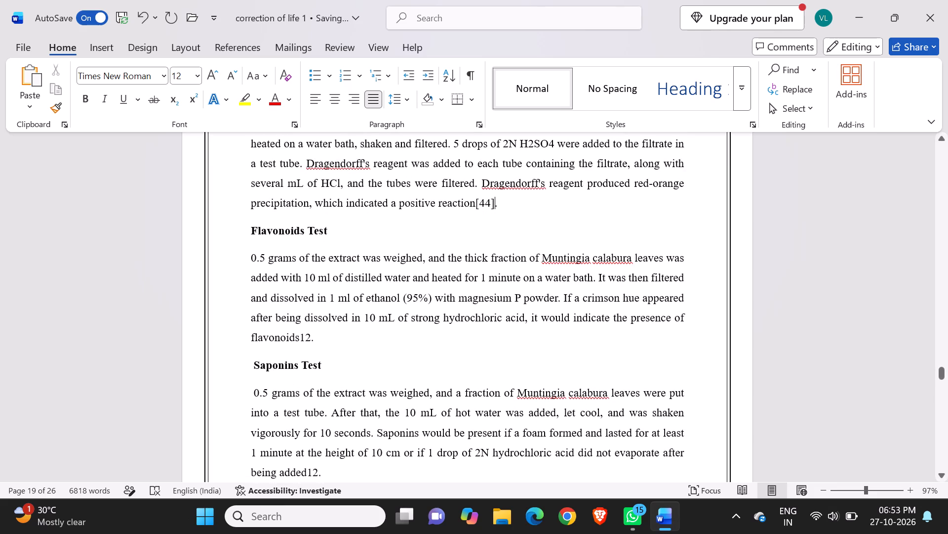
pyautogui.click(310, 340)
pyautogui.press('BackSpace')
pyautogui.press('BackSpace')
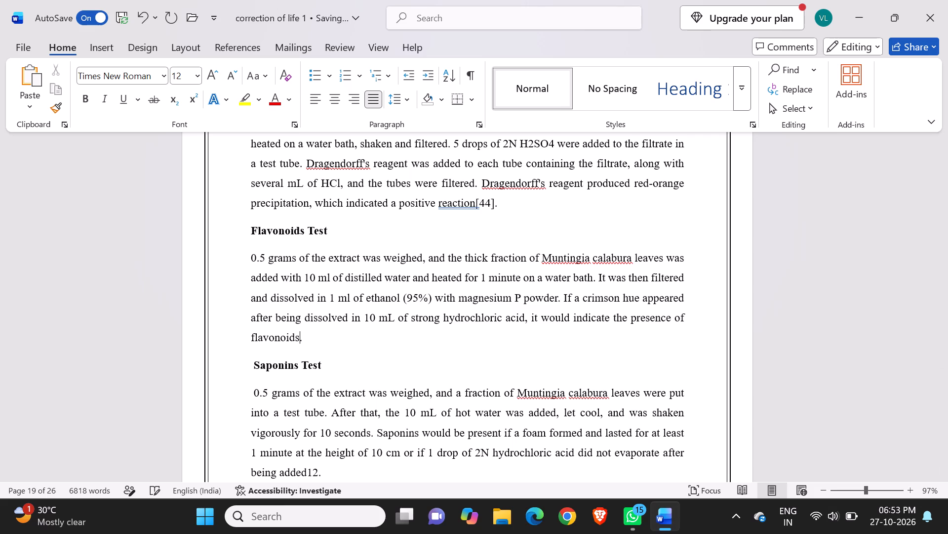
pyautogui.write('[44')
pyautogui.press(']')
# Change the citation number at the end of the Saponins Test paragraph, after "being added", to [44].
pyautogui.scroll(-2, 308, 339)
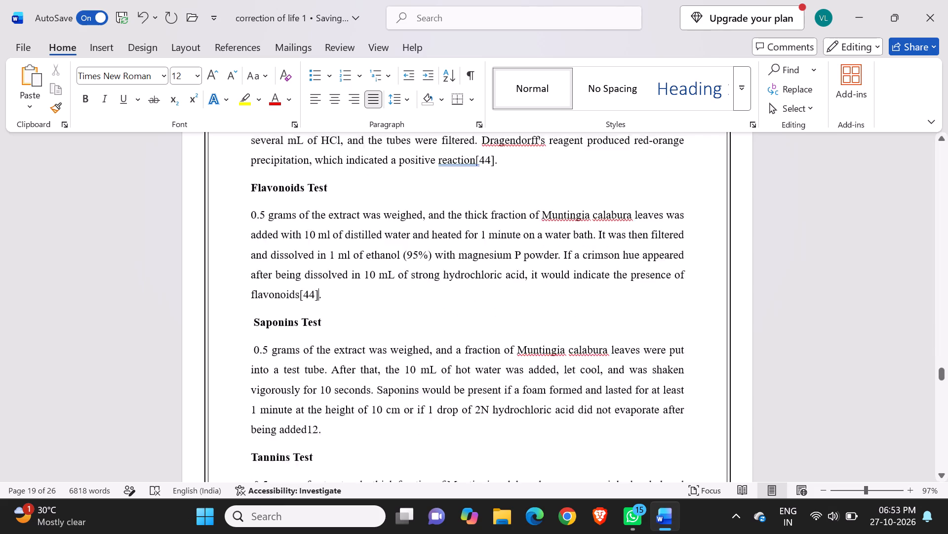
pyautogui.scroll(-2, 308, 339)
pyautogui.click(315, 336)
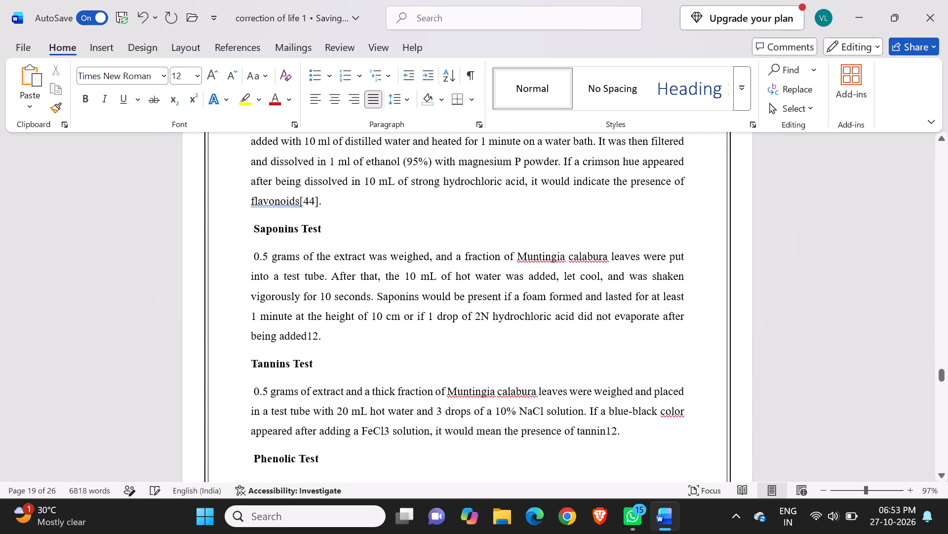
pyautogui.click(316, 336)
pyautogui.press('BackSpace')
pyautogui.press('BackSpace')
pyautogui.write('[44')
pyautogui.press(']')
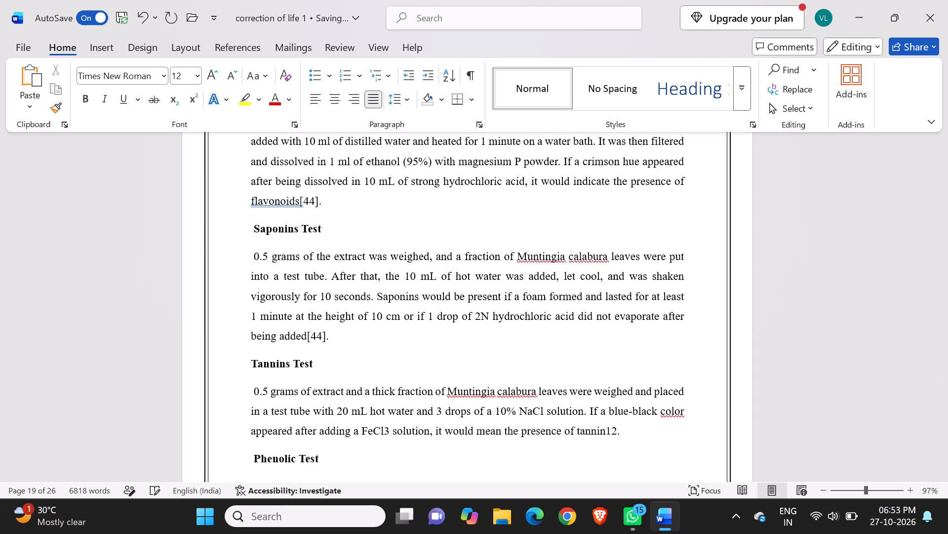
# Change the citation number at the end of the Tannins Test paragraph, after "presence of tannin", to [44].
pyautogui.scroll(-4, 317, 336)
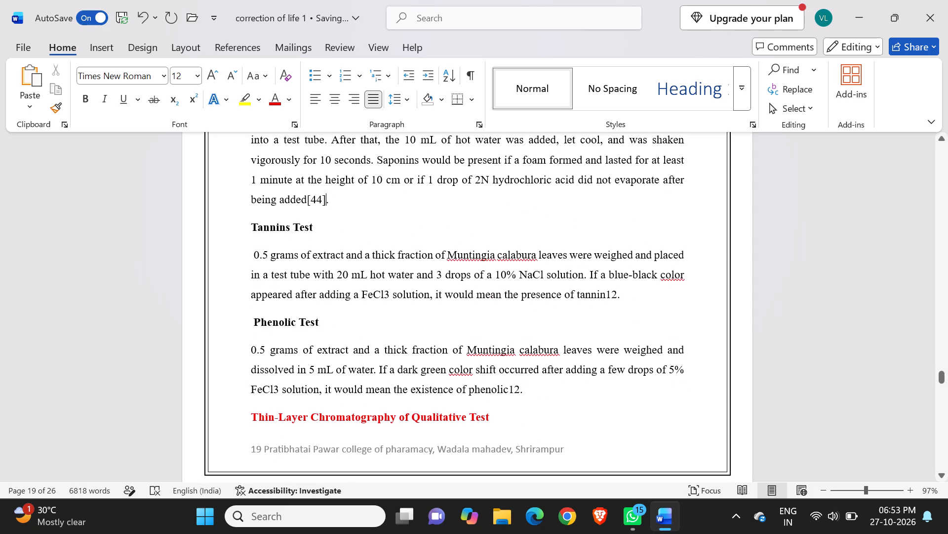
pyautogui.click(616, 297)
pyautogui.press('BackSpace')
pyautogui.press('BackSpace')
pyautogui.write('[44')
pyautogui.press(']')
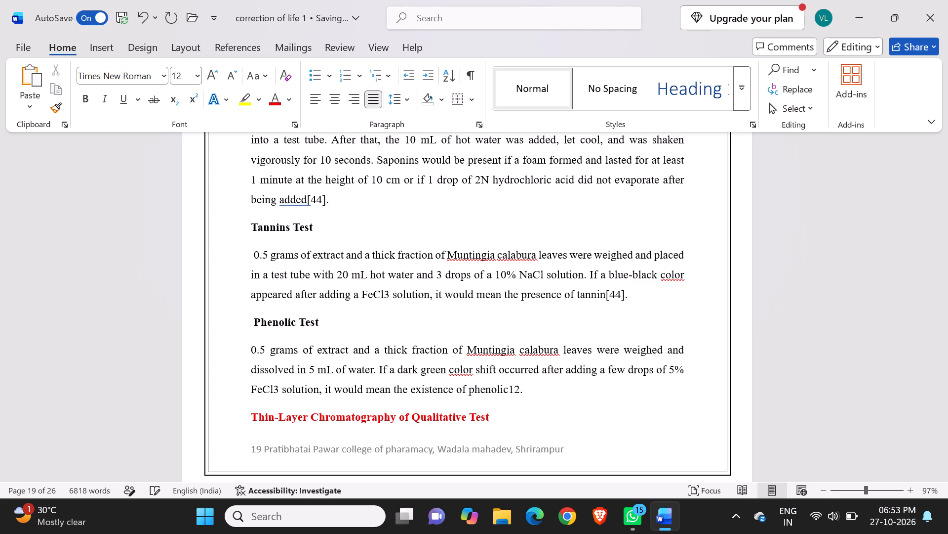
# Change the citation number at the end of the Phenolic Test paragraph, after "existence of phenolic", to [44].
pyautogui.scroll(-1, 562, 392)
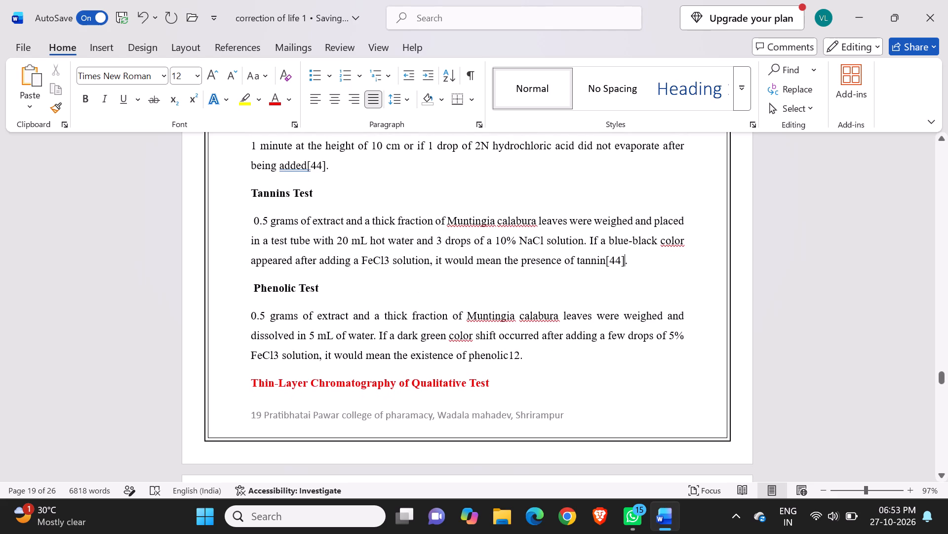
pyautogui.click(517, 357)
pyautogui.press('BackSpace')
pyautogui.press('BackSpace')
pyautogui.write('[44')
pyautogui.press(']')
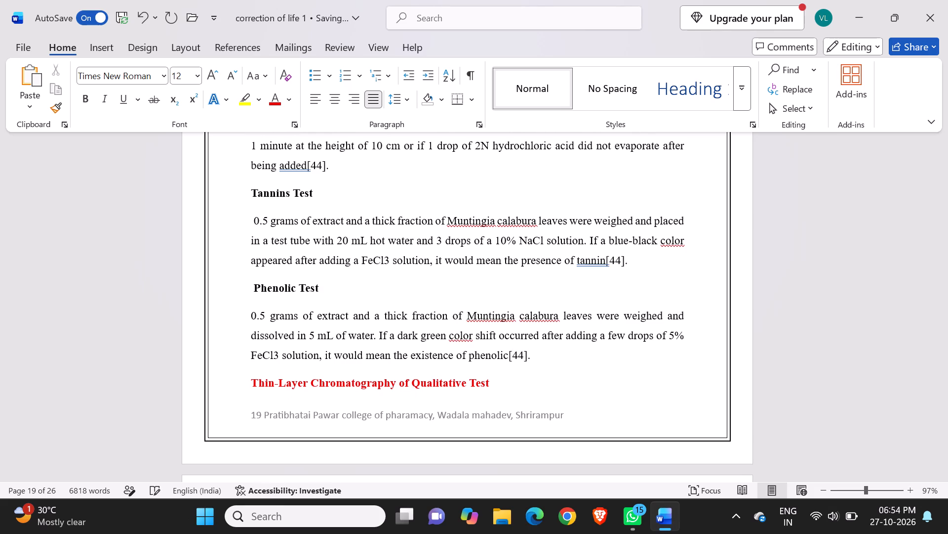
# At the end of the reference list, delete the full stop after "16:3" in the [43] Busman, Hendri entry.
pyautogui.scroll(-20, 516, 353)
pyautogui.scroll(-7, 516, 353)
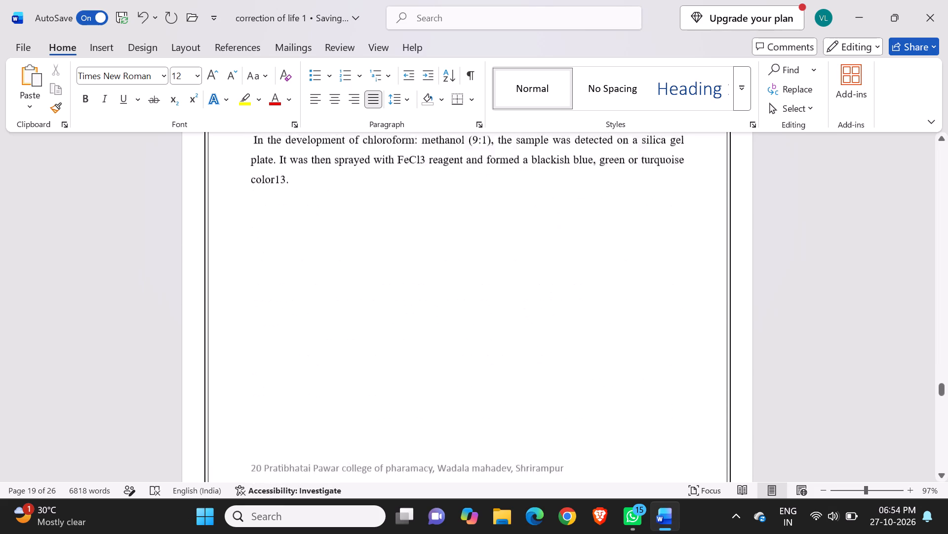
pyautogui.scroll(-20, 516, 347)
pyautogui.scroll(-20, 516, 347)
pyautogui.scroll(-14, 516, 347)
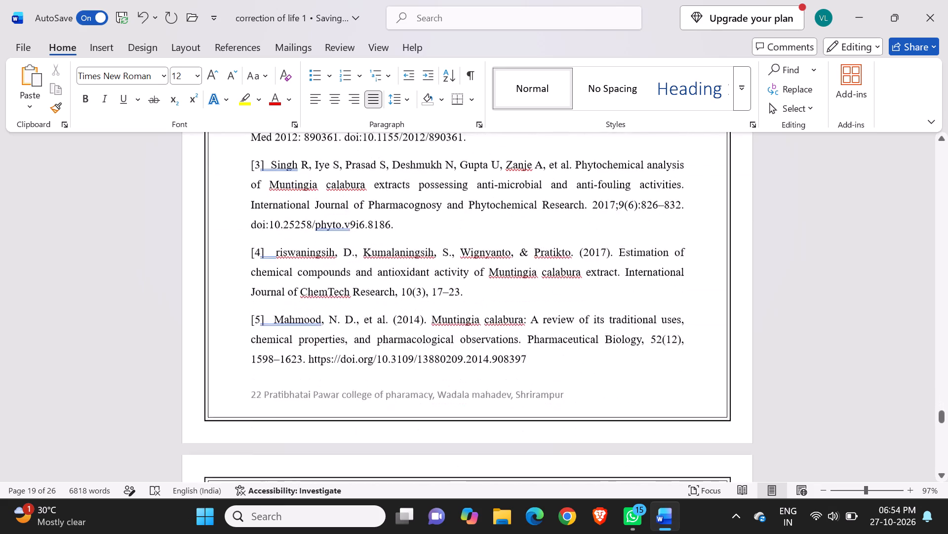
pyautogui.scroll(-20, 516, 342)
pyautogui.scroll(-15, 516, 342)
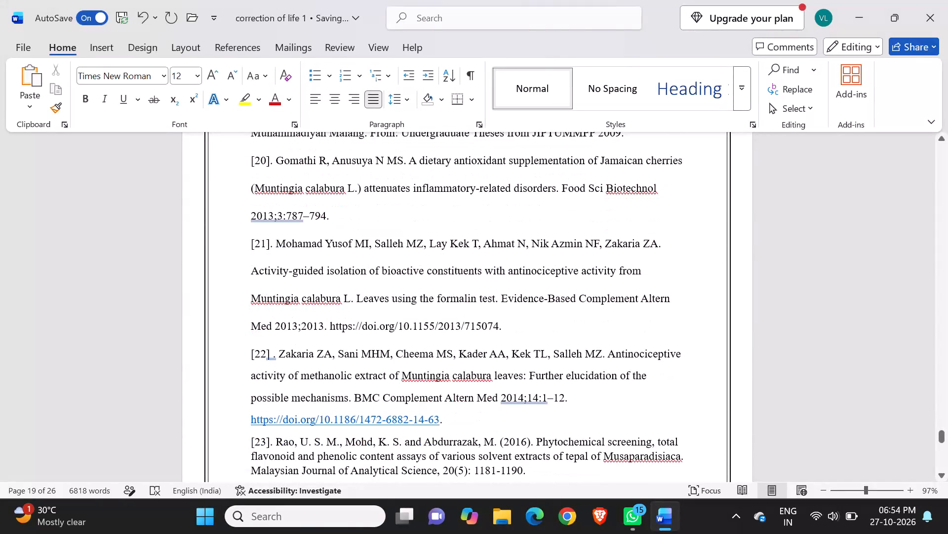
pyautogui.click(941, 457)
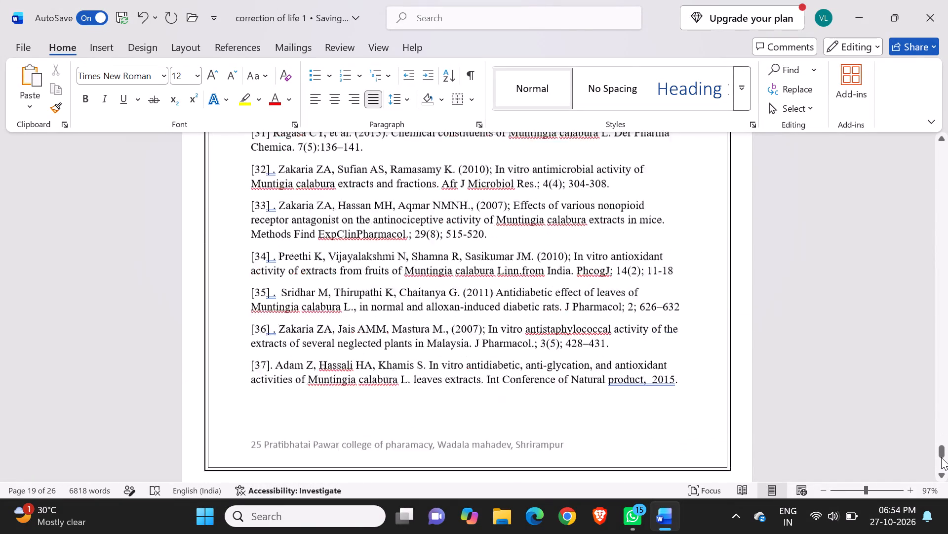
pyautogui.scroll(-20, 602, 262)
pyautogui.scroll(-1, 602, 262)
pyautogui.scroll(5, 572, 253)
pyautogui.scroll(1, 497, 253)
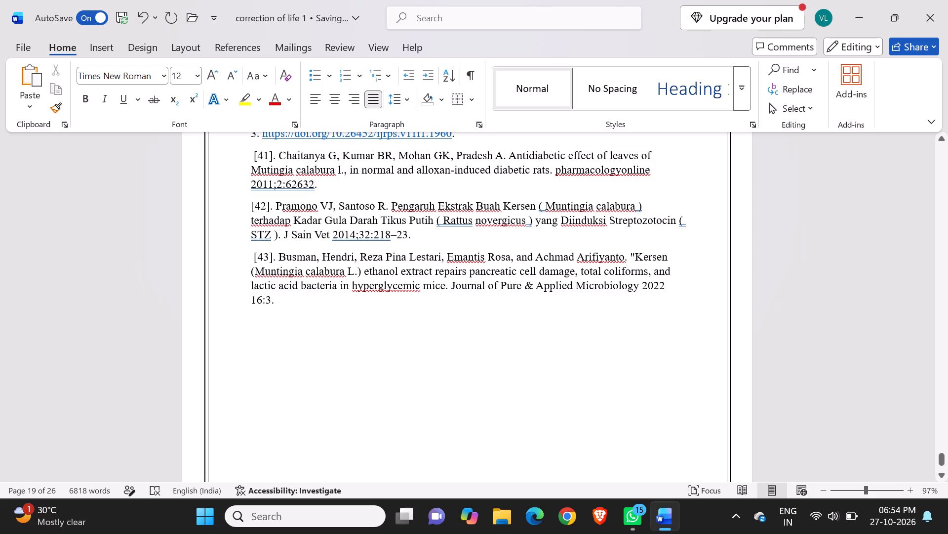
pyautogui.click(257, 319)
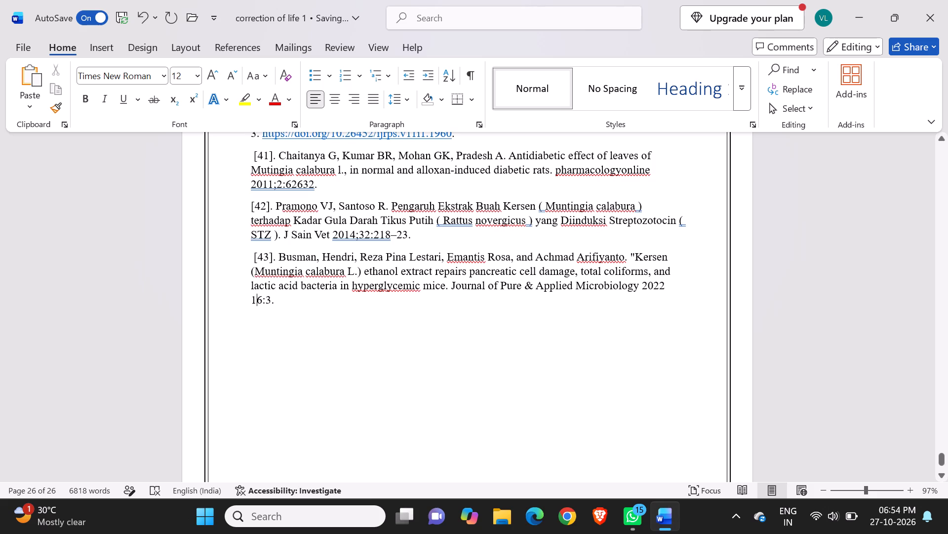
pyautogui.click(304, 311)
pyautogui.press('BackSpace')
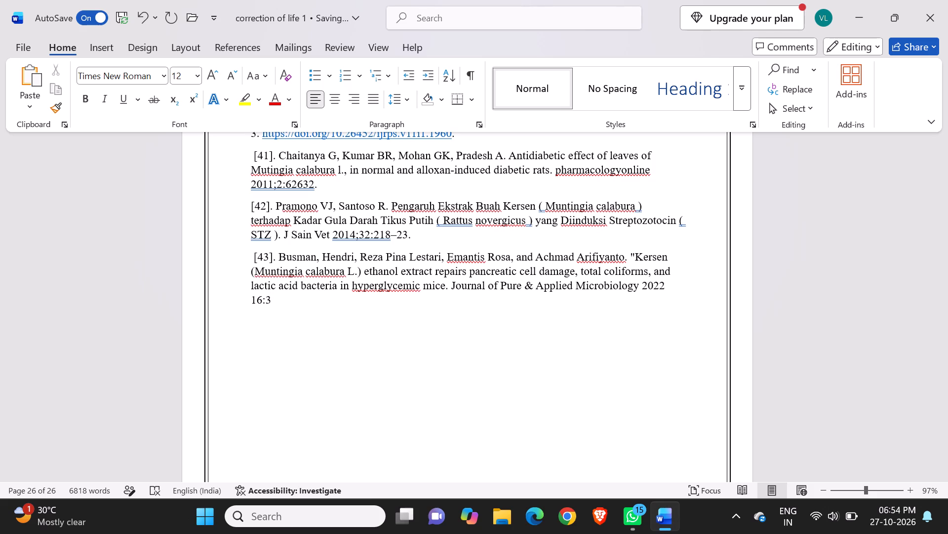
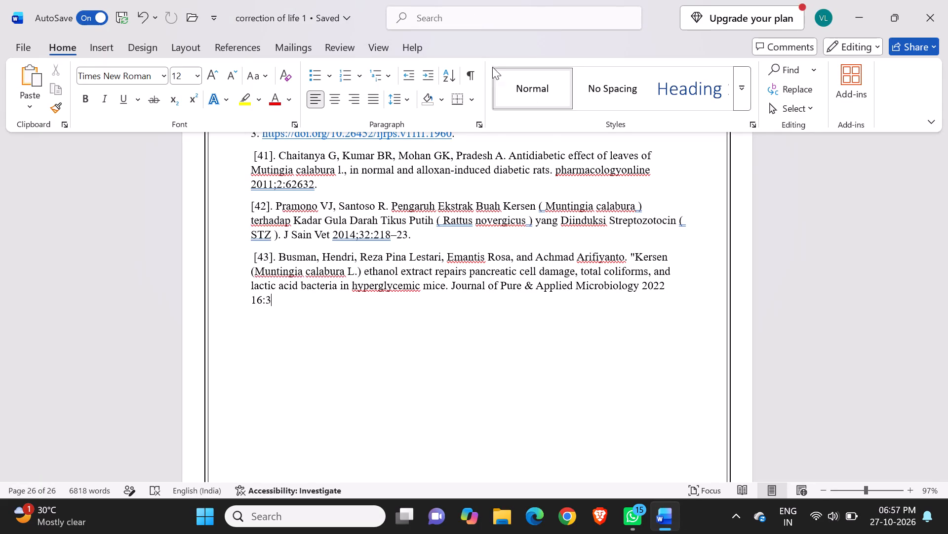
# Delete the volume and issue "16:3" after 2022 at the end of the [43] Kersen ethanol extract reference.
pyautogui.press('BackSpace')
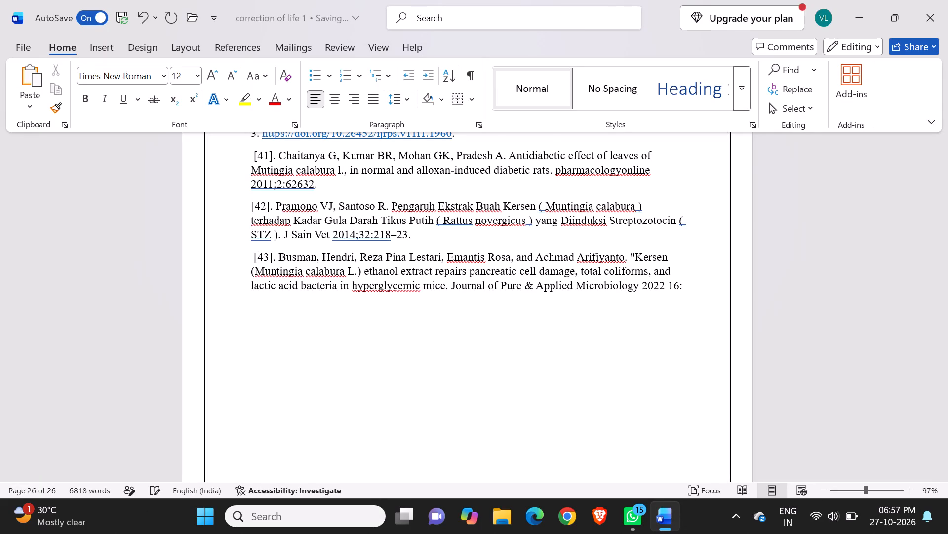
pyautogui.press('BackSpace')
pyautogui.press('BackSpace')
pyautogui.press('BackSpace')
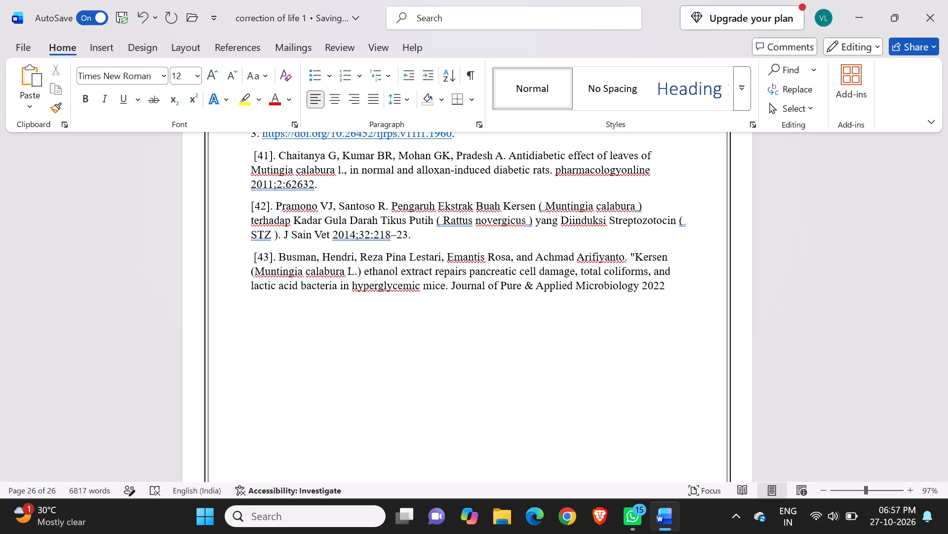
# Paste the copied Materia Medika Indonesia reference as a new paragraph below entry [43] and change its number to [44].
pyautogui.press('Return')
pyautogui.hotkey('ctrl', 'v')
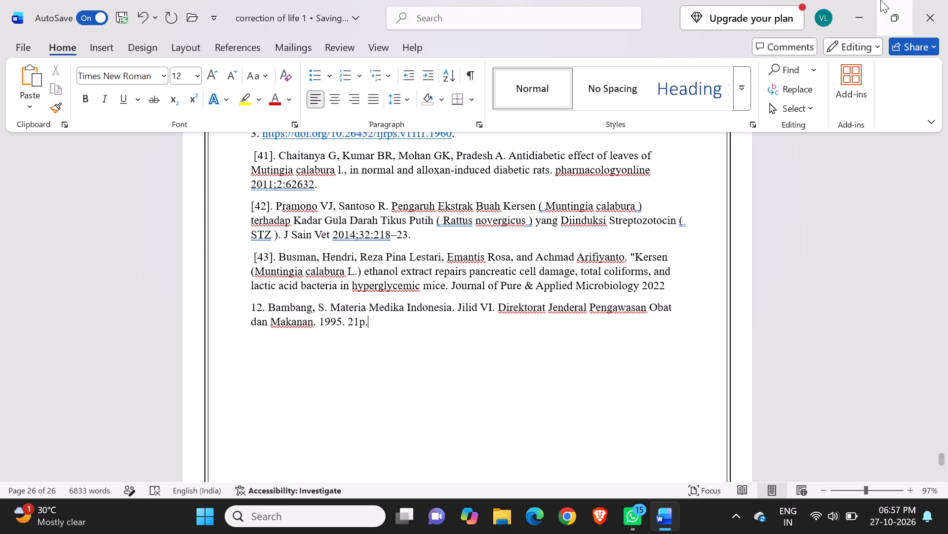
pyautogui.click(261, 304)
pyautogui.press('BackSpace')
pyautogui.press('BackSpace')
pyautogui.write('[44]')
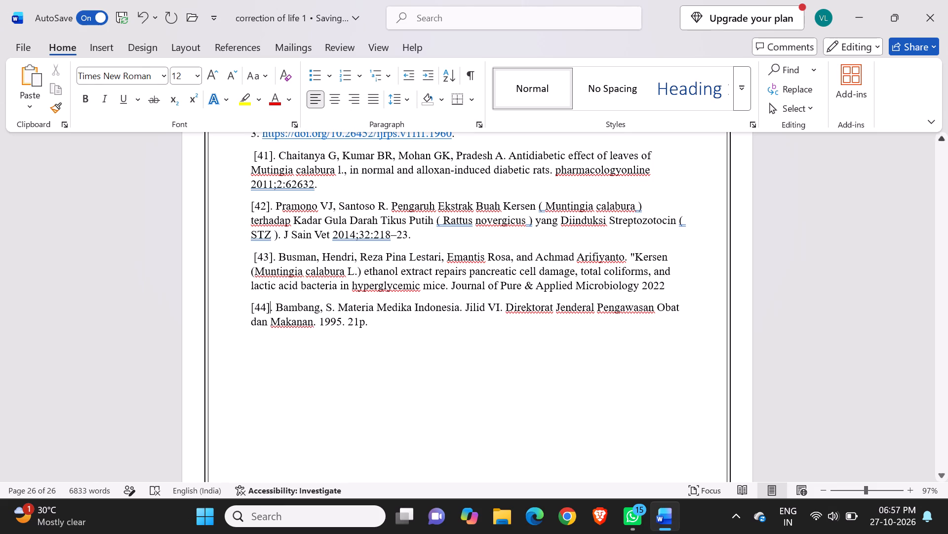
pyautogui.click(938, 240)
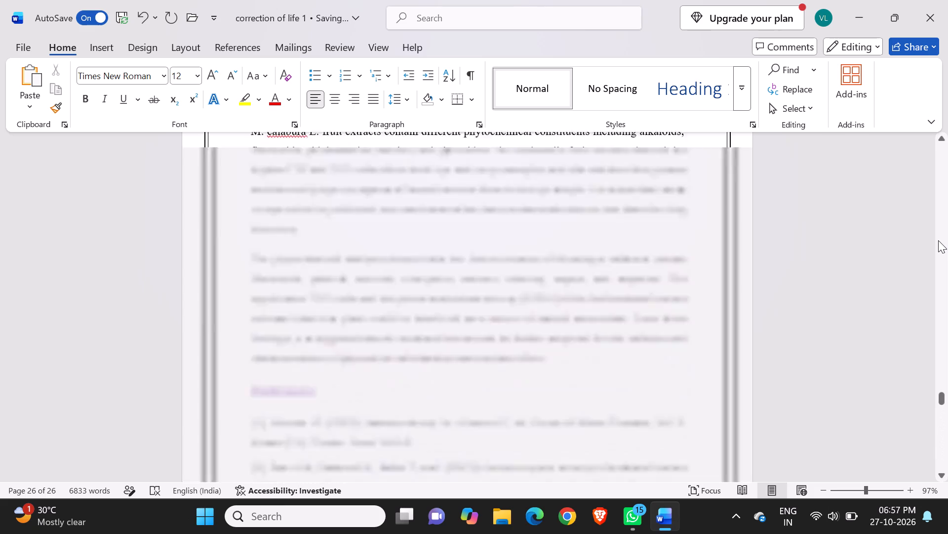
pyautogui.scroll(-20, 723, 240)
pyautogui.scroll(-20, 723, 240)
pyautogui.scroll(-7, 723, 240)
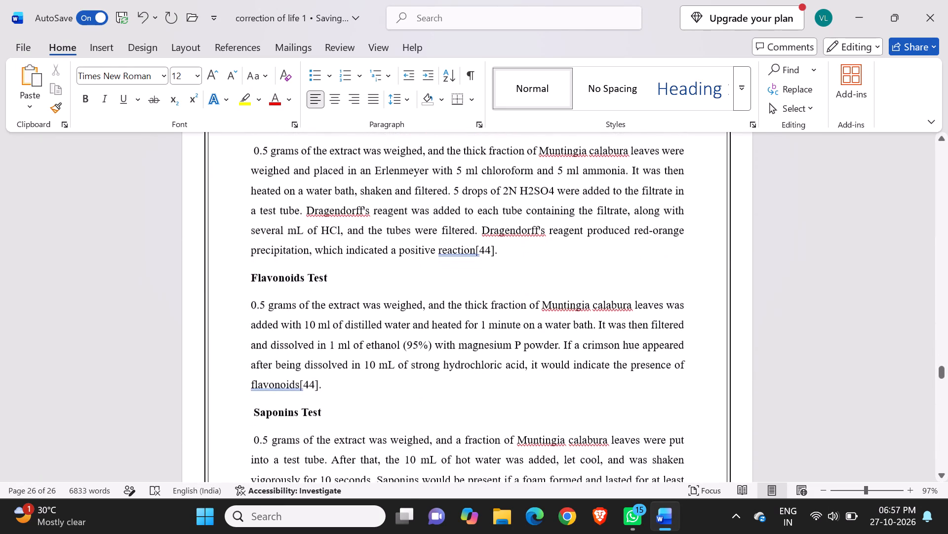
pyautogui.scroll(-10, 723, 240)
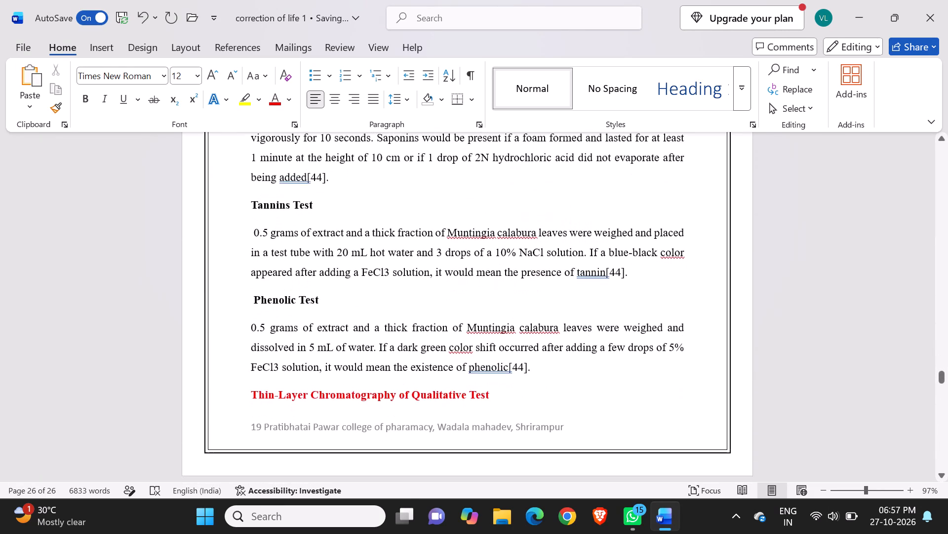
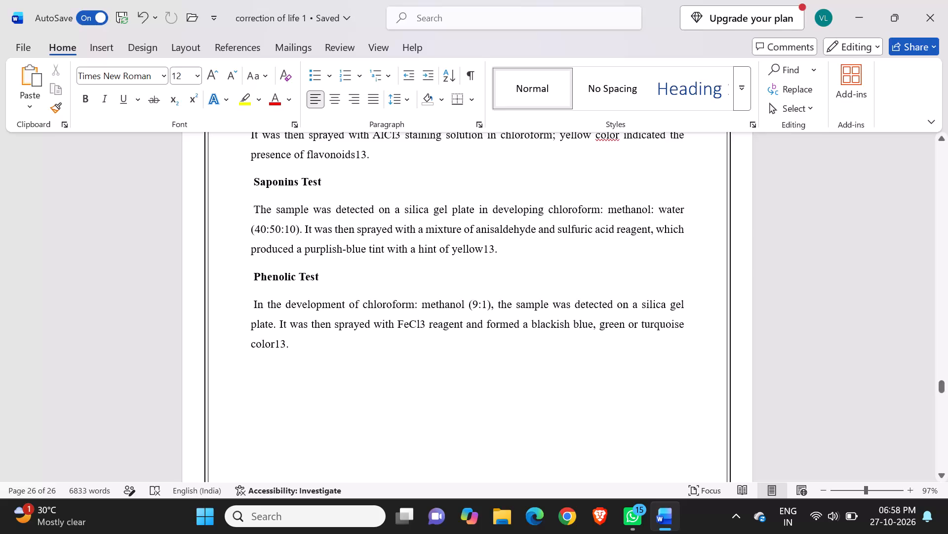
# Remove the citation number 13 after "for alkaloids" at the end of the thin-layer chromatography Alkaloids Test paragraph.
pyautogui.scroll(7, 315, 266)
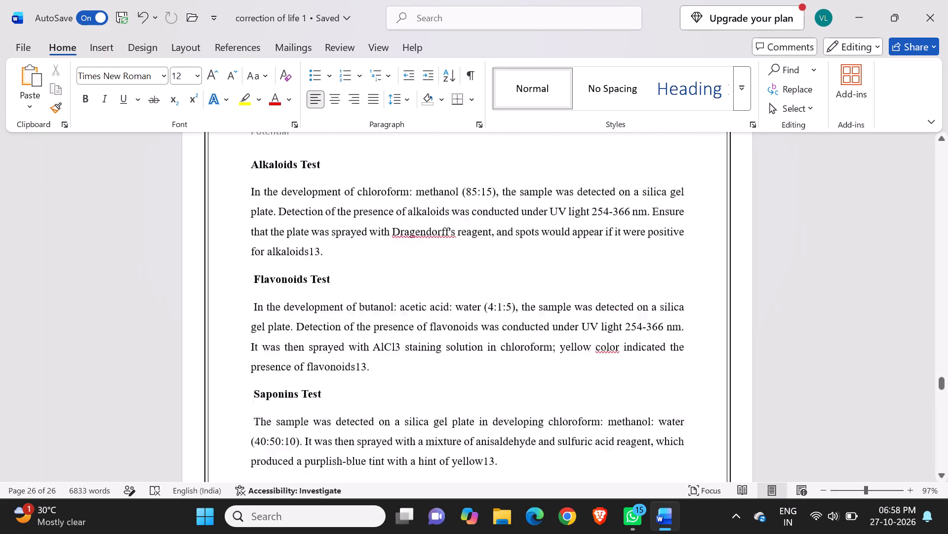
pyautogui.scroll(8, 315, 265)
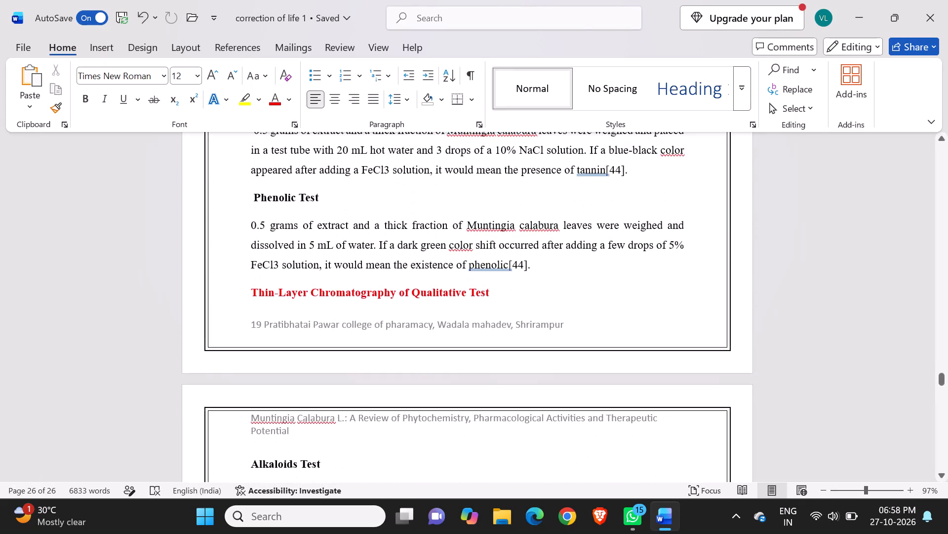
pyautogui.scroll(-7, 314, 265)
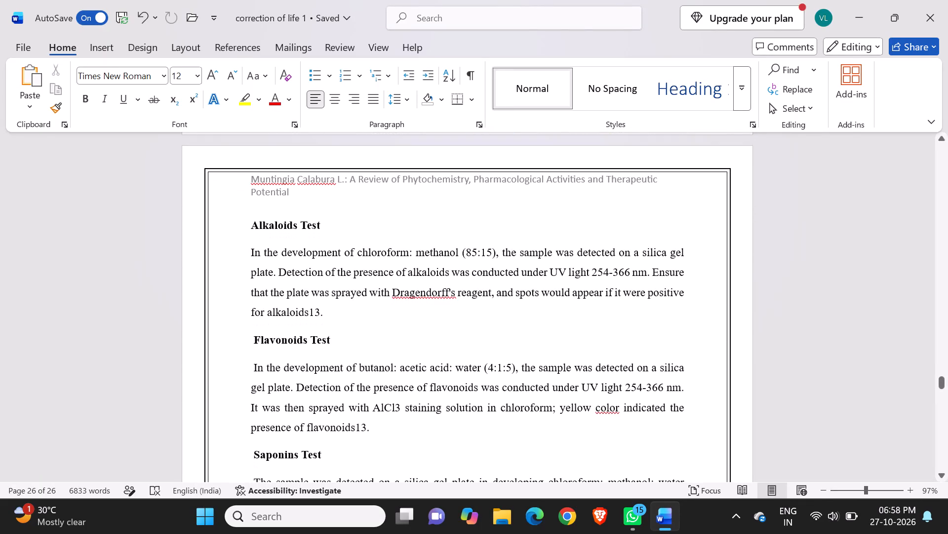
pyautogui.click(319, 314)
pyautogui.press('BackSpace')
pyautogui.press('BackSpace')
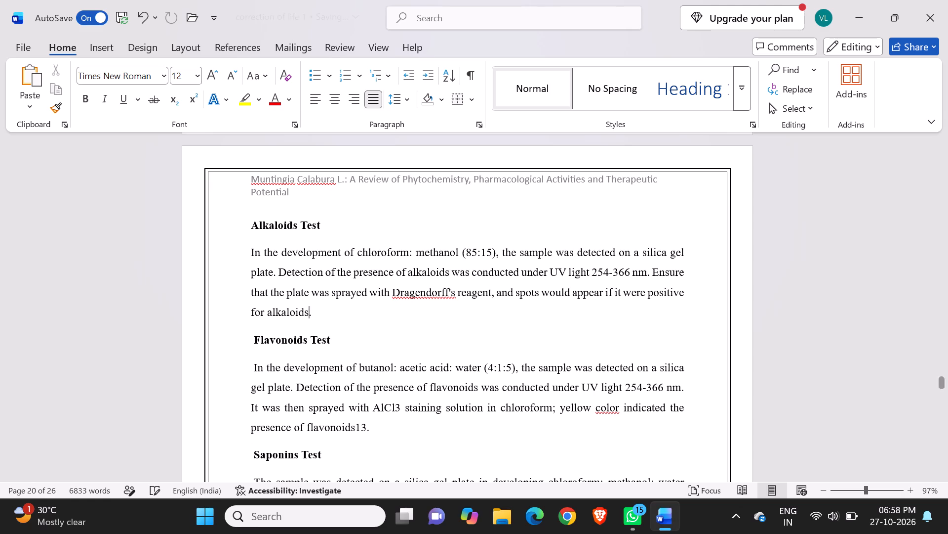
# Insert the citation [45] after "alkaloids" at the end of the Alkaloids Test paragraph.
pyautogui.press('[')
pyautogui.write('45]')
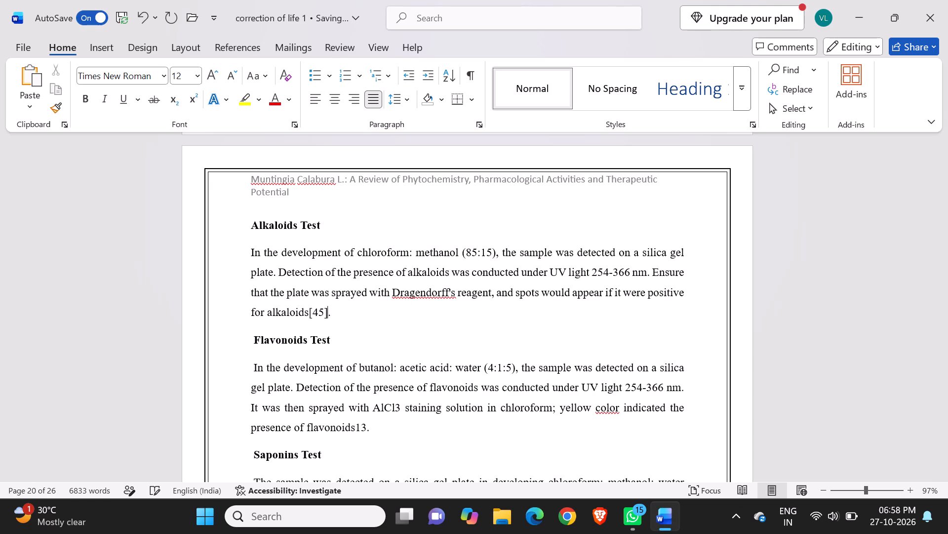
# Replace the unbracketed citation number at the end of the Flavonoids Test paragraph with [45].
pyautogui.click(364, 429)
pyautogui.press('BackSpace')
pyautogui.press('BackSpace')
pyautogui.press('[')
pyautogui.write('45]')
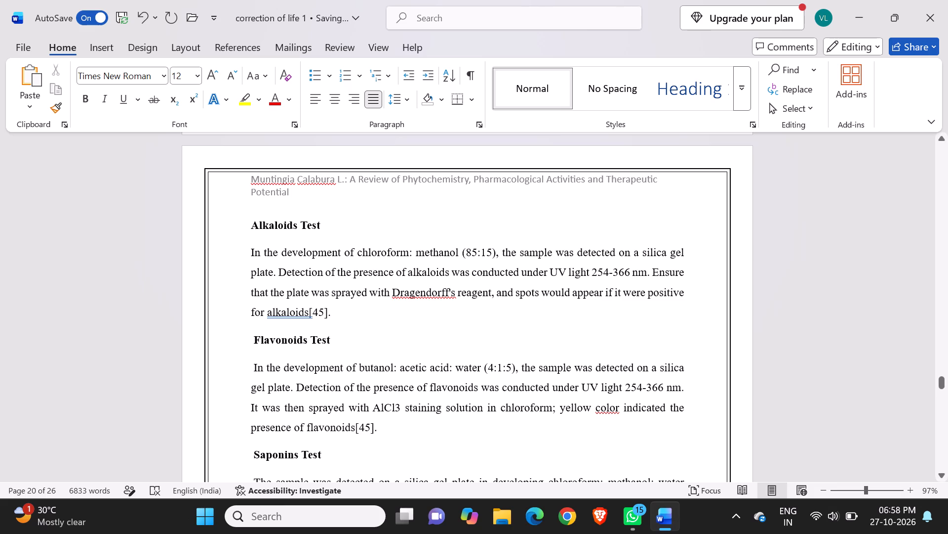
# Replace the unbracketed citation number after "yellow" at the end of the Saponins Test paragraph with [45].
pyautogui.scroll(1, 365, 430)
pyautogui.scroll(-6, 365, 430)
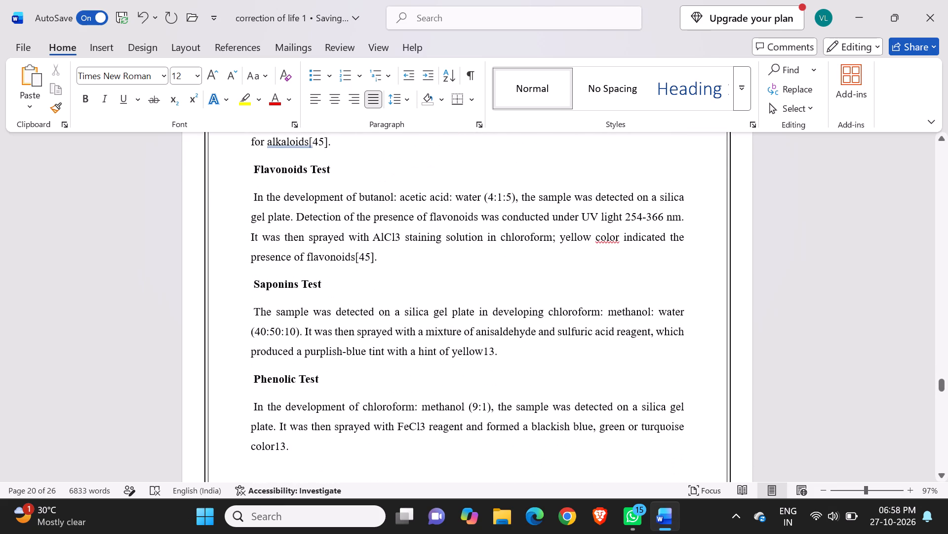
pyautogui.click(493, 352)
pyautogui.press('BackSpace')
pyautogui.press('BackSpace')
pyautogui.write('[45')
pyautogui.press(']')
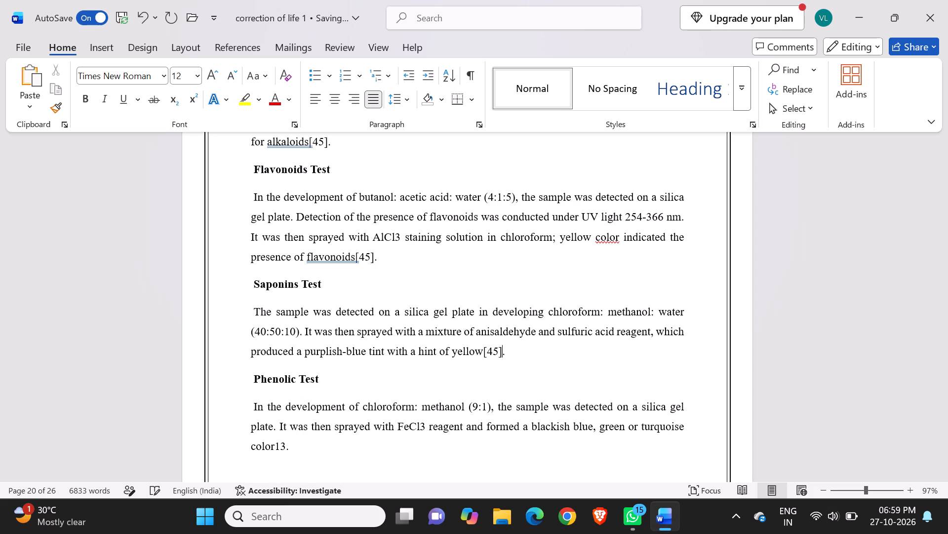
# Replace the unbracketed citation number after "color" at the end of the Phenolic Test paragraph with [45].
pyautogui.scroll(-5, 492, 351)
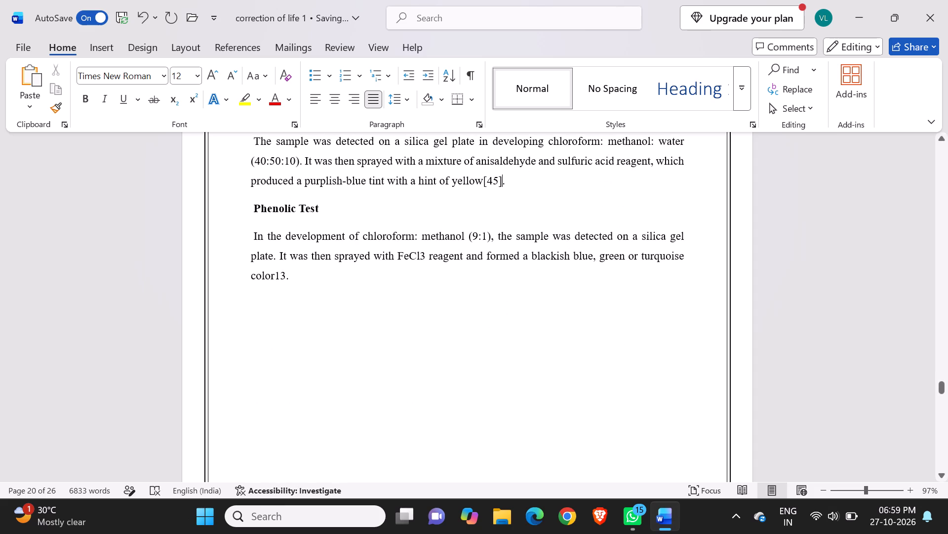
pyautogui.click(284, 275)
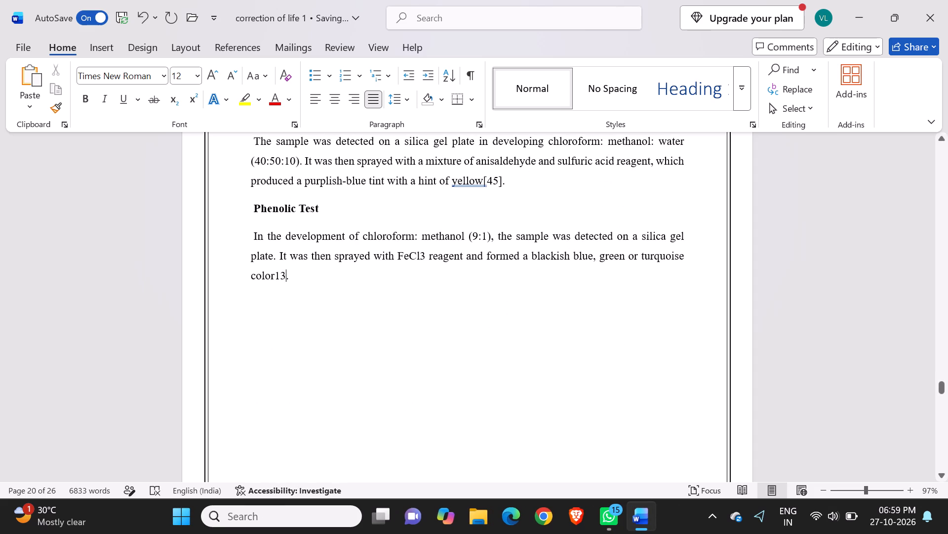
pyautogui.press('BackSpace')
pyautogui.press('BackSpace')
pyautogui.write('[45')
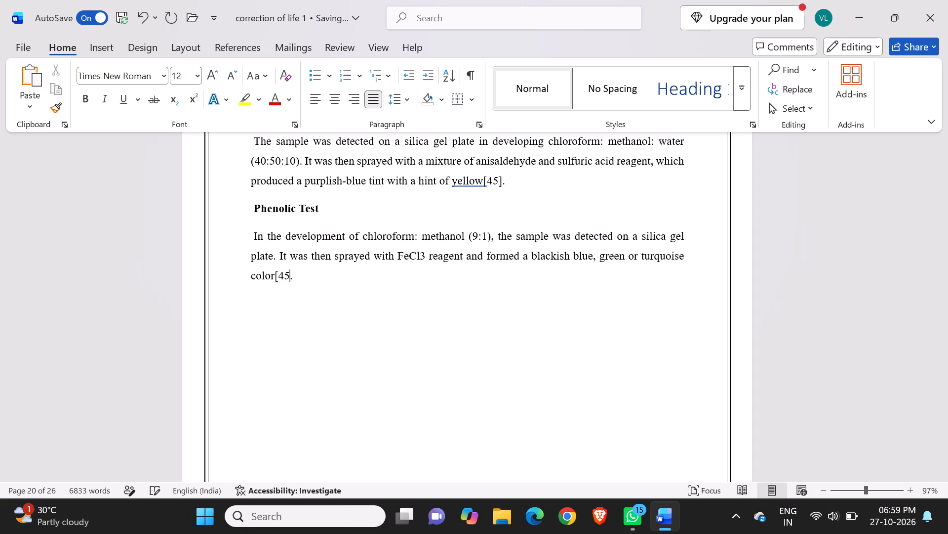
pyautogui.press(']')
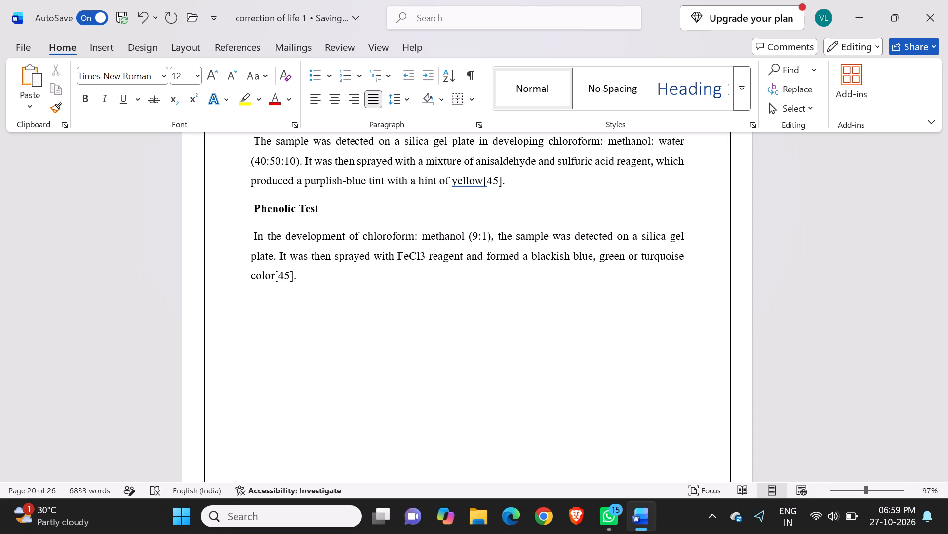
# Add a new [45] paragraph below entry [44] in the reference list and paste the copied Plants Drug Analysis reference into it.
pyautogui.scroll(-15, 284, 278)
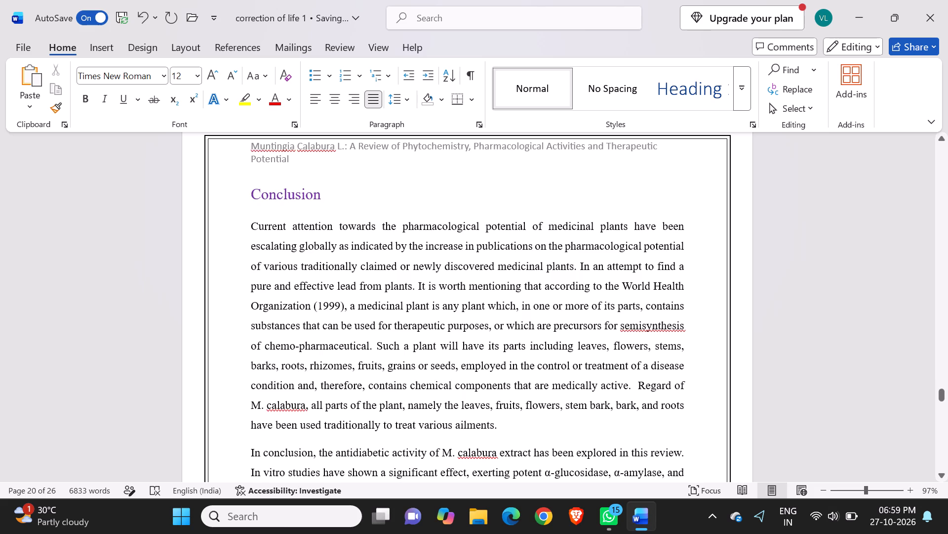
pyautogui.scroll(-17, 355, 334)
pyautogui.scroll(-9, 947, 395)
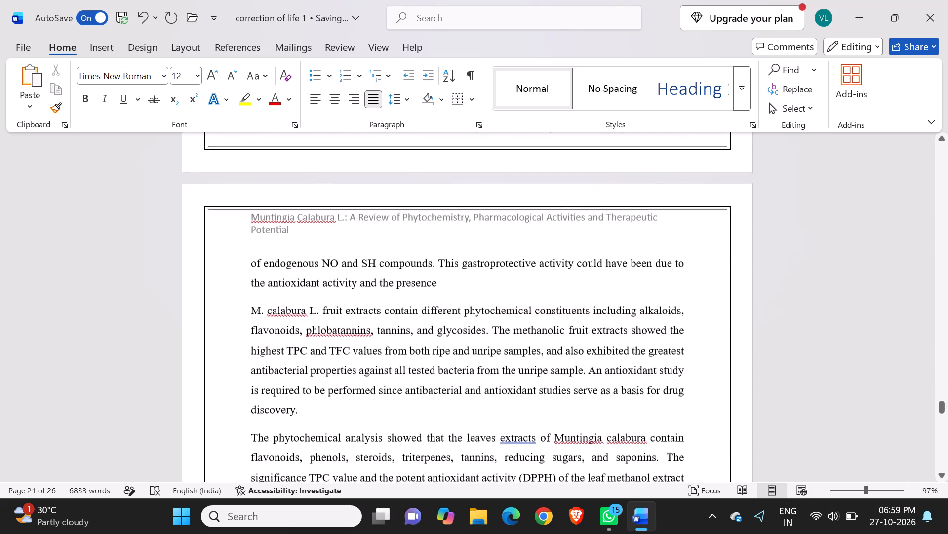
pyautogui.scroll(-5, 947, 395)
pyautogui.scroll(3, 947, 396)
pyautogui.scroll(-5, 947, 396)
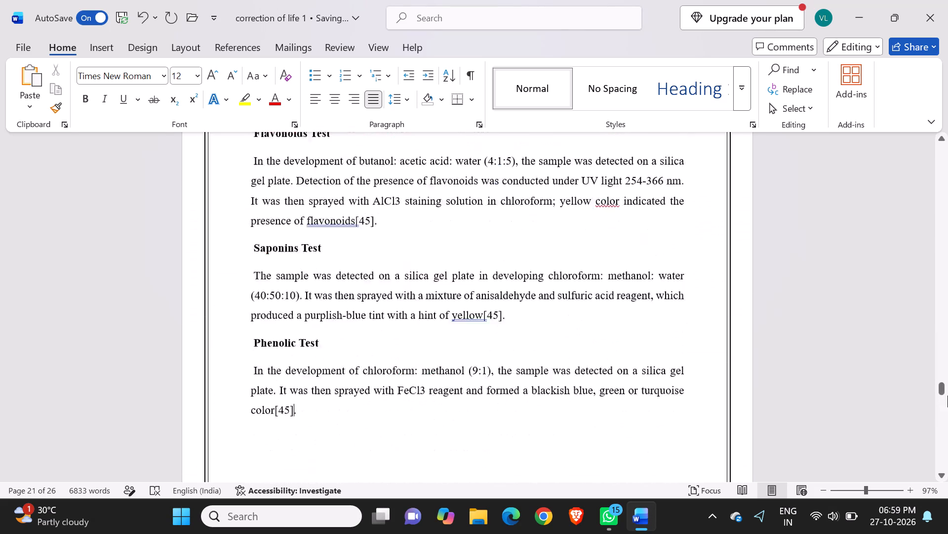
pyautogui.scroll(-10, 947, 396)
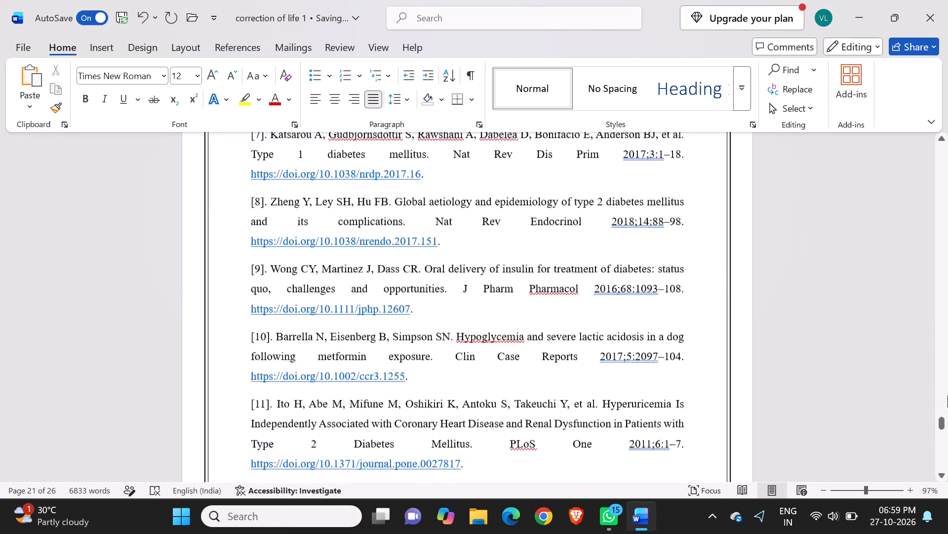
pyautogui.scroll(-3, 947, 396)
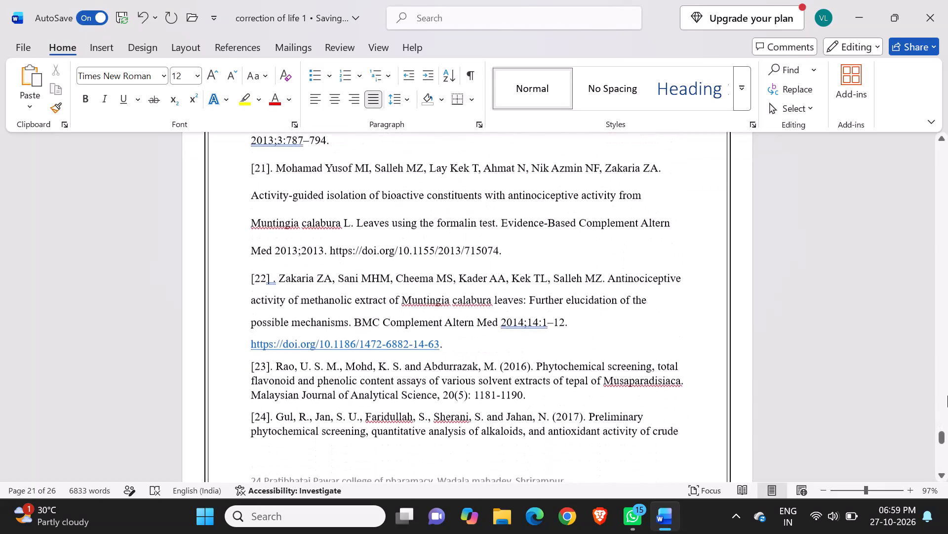
pyautogui.scroll(-7, 947, 396)
pyautogui.scroll(-20, 947, 396)
pyautogui.scroll(-4, 947, 396)
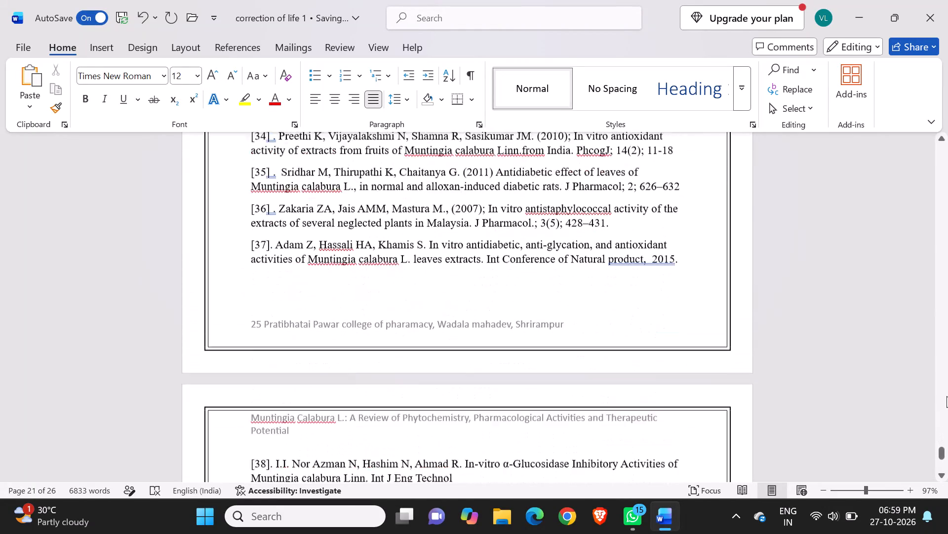
pyautogui.scroll(-14, 947, 396)
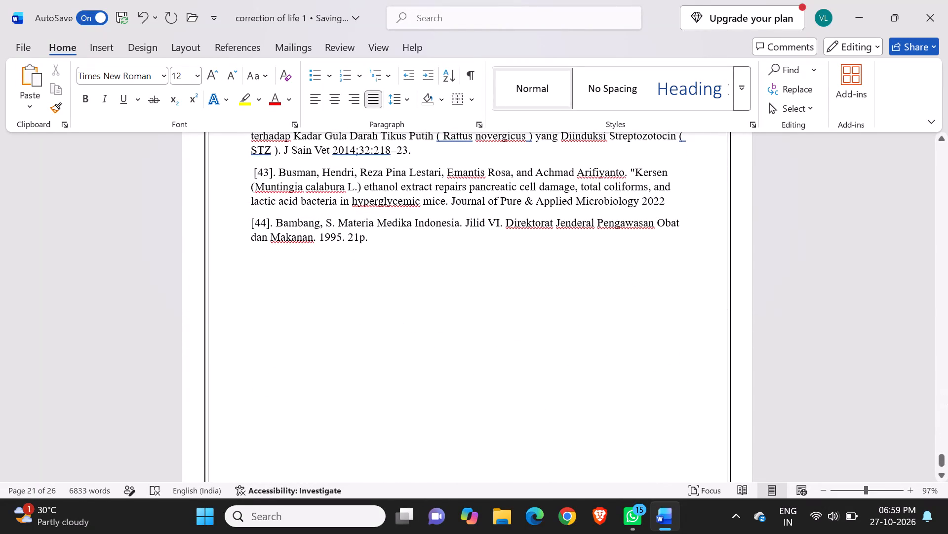
pyautogui.click(253, 266)
pyautogui.click(267, 282)
pyautogui.click(395, 245)
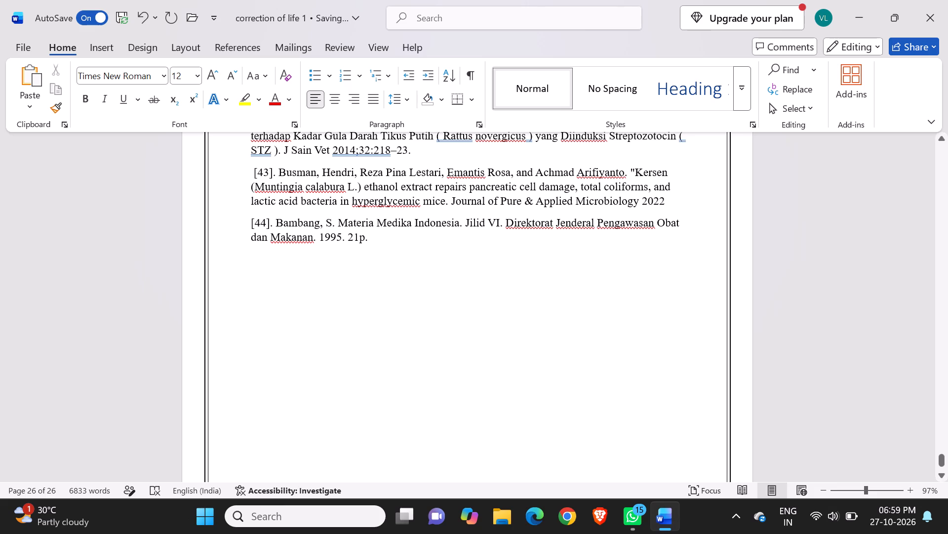
pyautogui.press('Return')
pyautogui.write('[45')
pyautogui.press(']')
pyautogui.press('space')
pyautogui.write('.')
pyautogui.hotkey('ctrl', 'v')
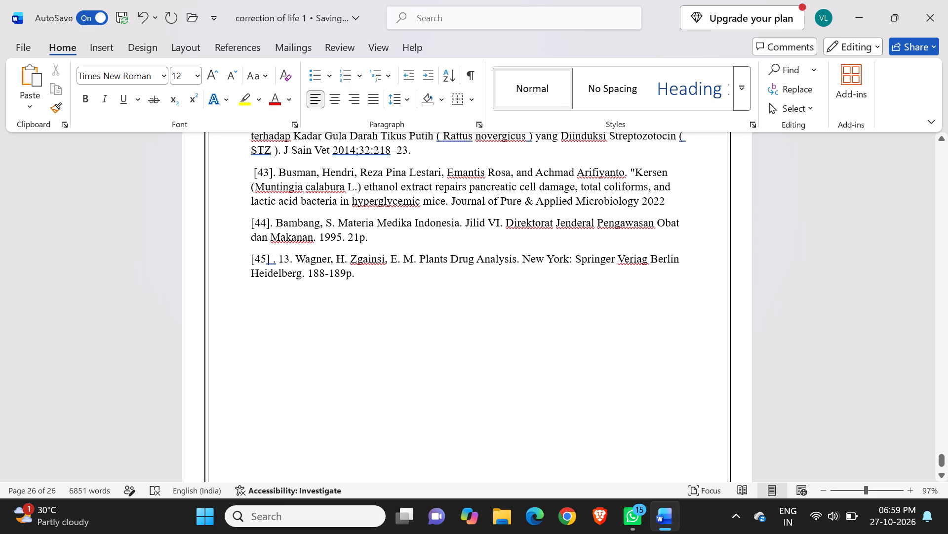
# Delete the leftover source number 13 and the duplicate period from the start of the pasted [45] reference.
pyautogui.click(289, 262)
pyautogui.press('BackSpace')
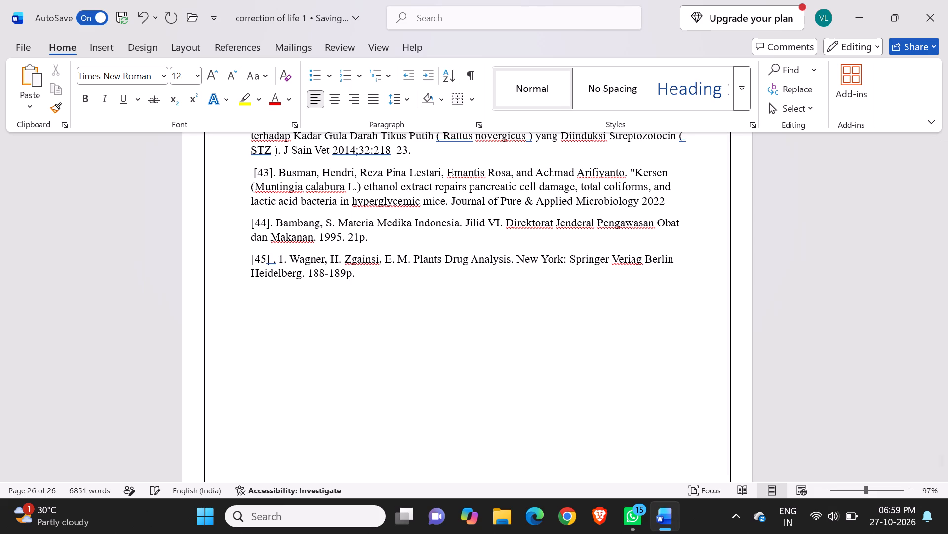
pyautogui.press('BackSpace')
pyautogui.press('BackSpace')
pyautogui.press('BackSpace')
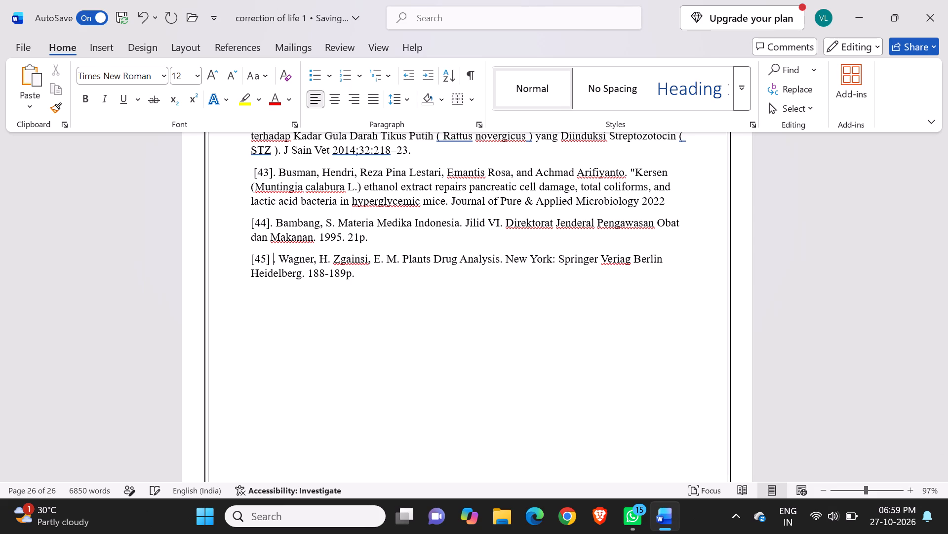
# Review the reference list backwards from entry [45] and return to the Alkaloids Test section in the body text.
pyautogui.scroll(14, 286, 261)
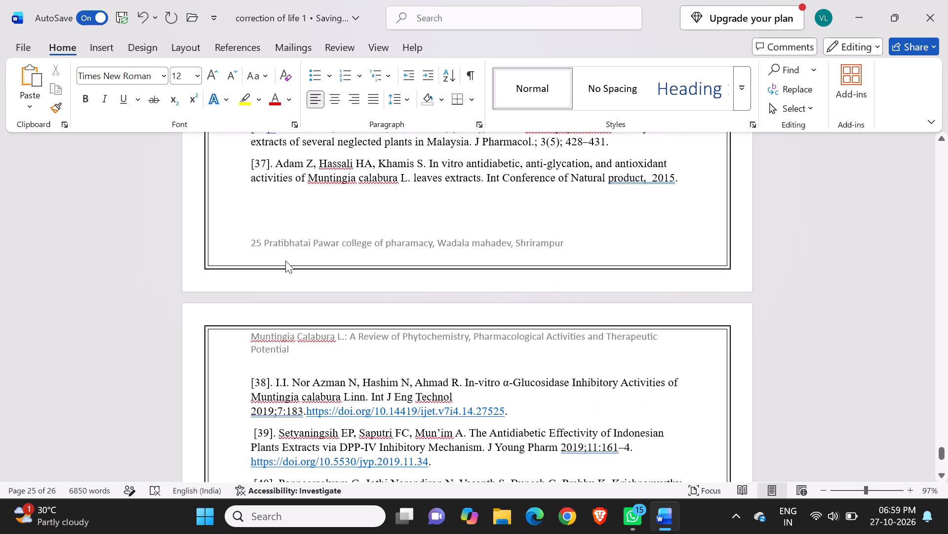
pyautogui.scroll(-11, 284, 261)
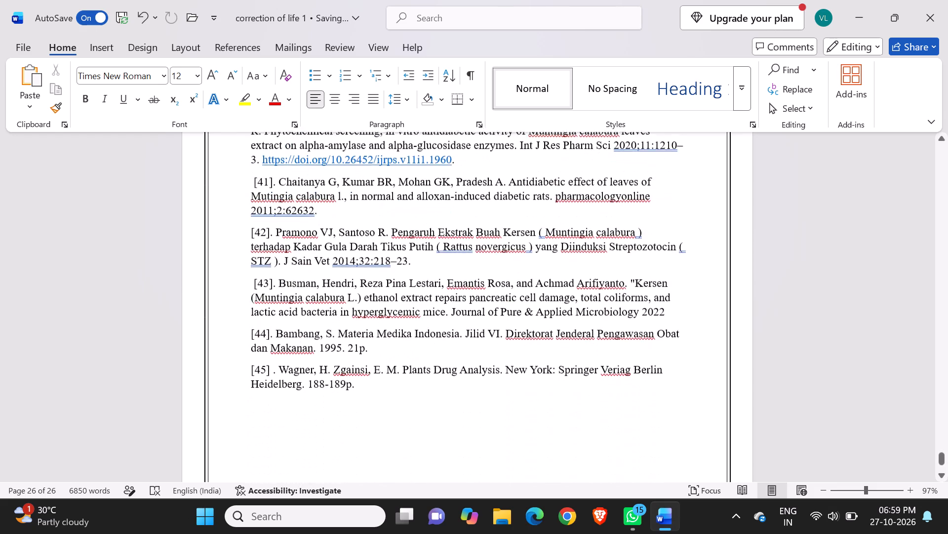
pyautogui.scroll(20, 280, 271)
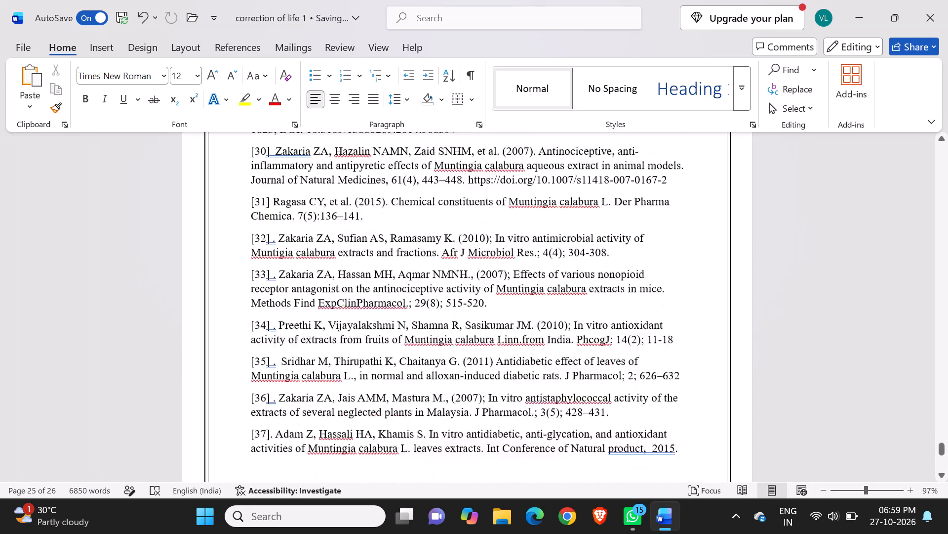
pyautogui.scroll(13, 280, 271)
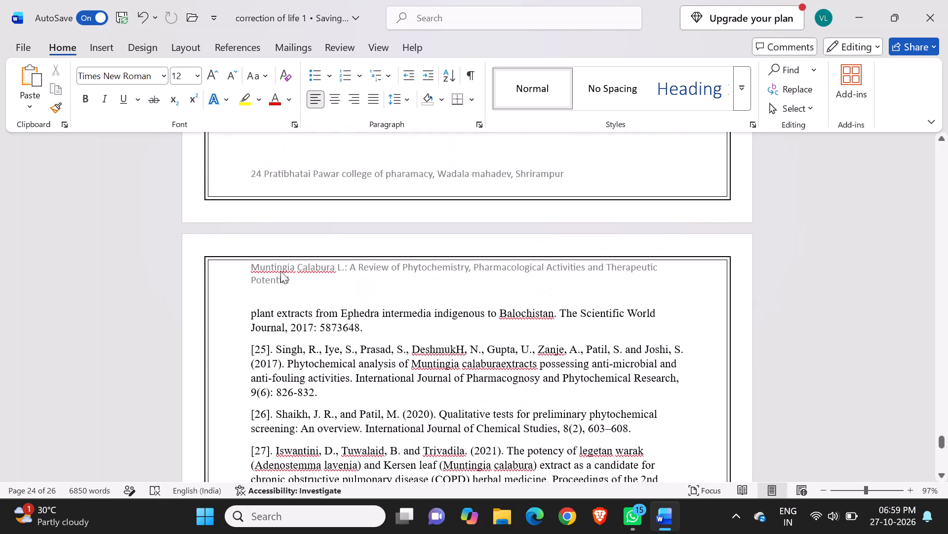
pyautogui.scroll(19, 280, 271)
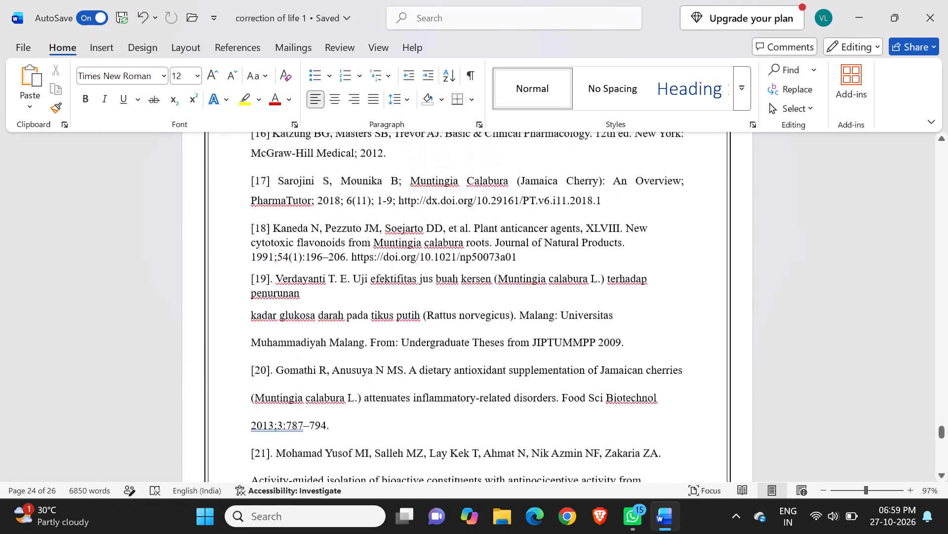
pyautogui.scroll(16, 280, 271)
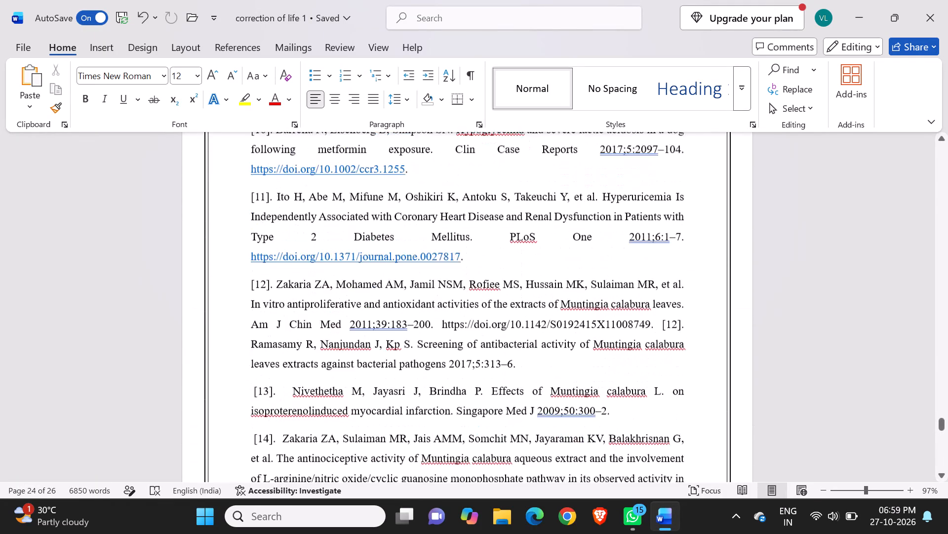
pyautogui.scroll(11, 280, 271)
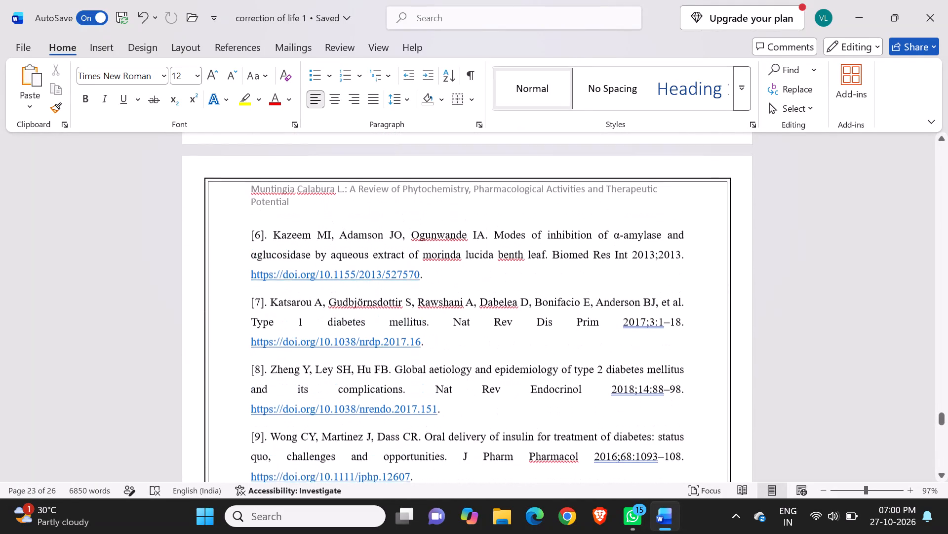
pyautogui.scroll(6, 405, 240)
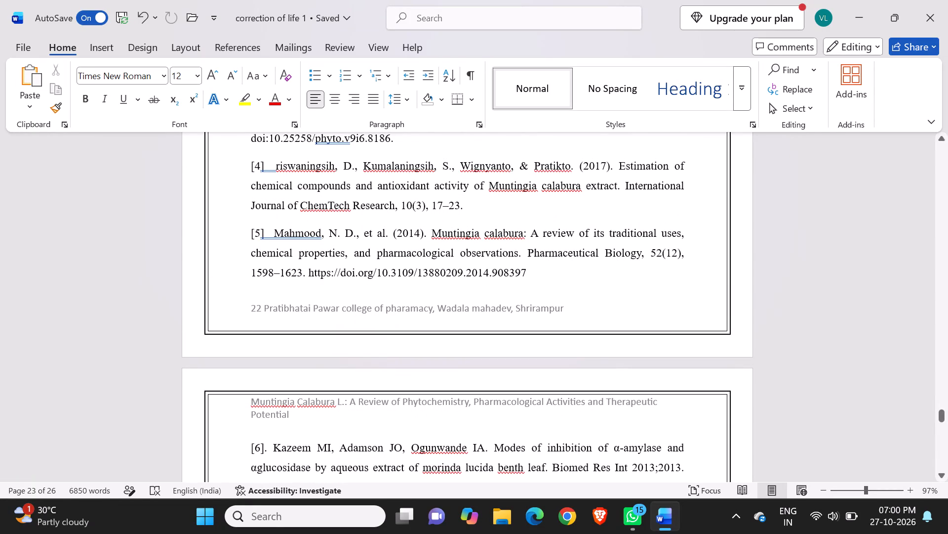
pyautogui.click(937, 256)
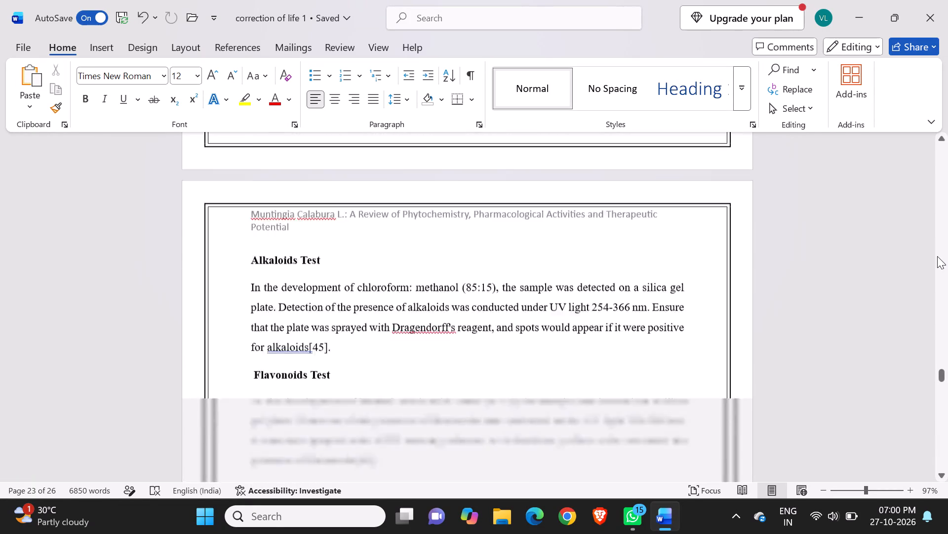
# Review the review article's body text backwards from the Alkaloids Test section to the opening paragraphs citing [1] and [2].
pyautogui.click(937, 230)
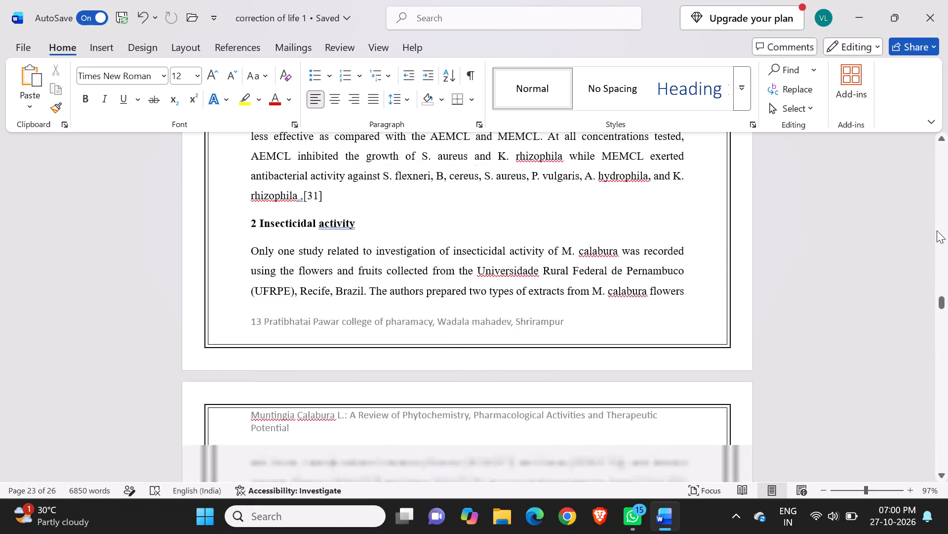
pyautogui.click(937, 165)
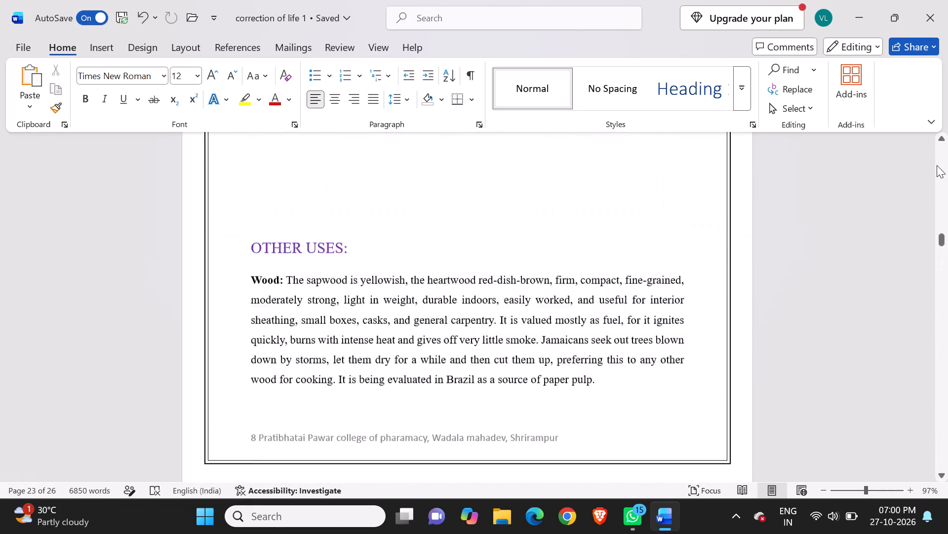
pyautogui.scroll(-10, 937, 165)
pyautogui.scroll(14, 937, 165)
pyautogui.scroll(20, 937, 165)
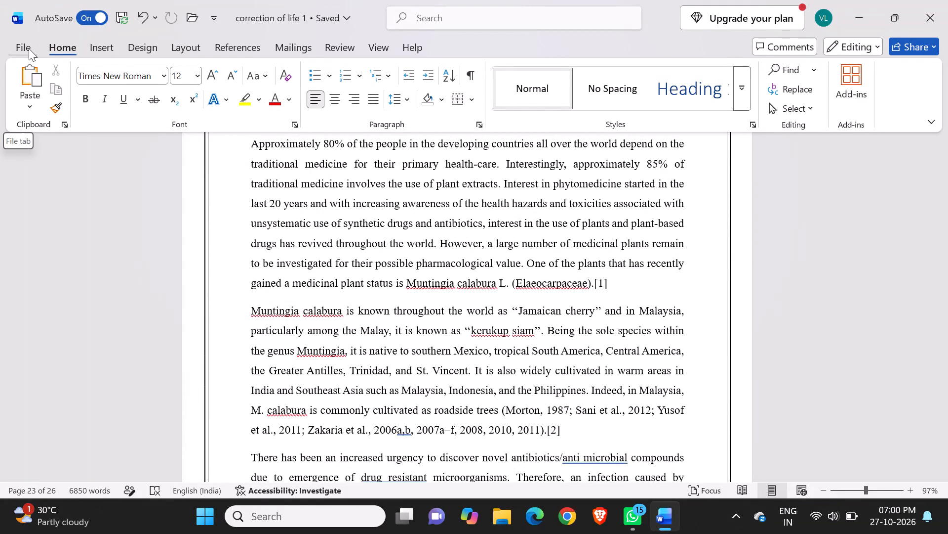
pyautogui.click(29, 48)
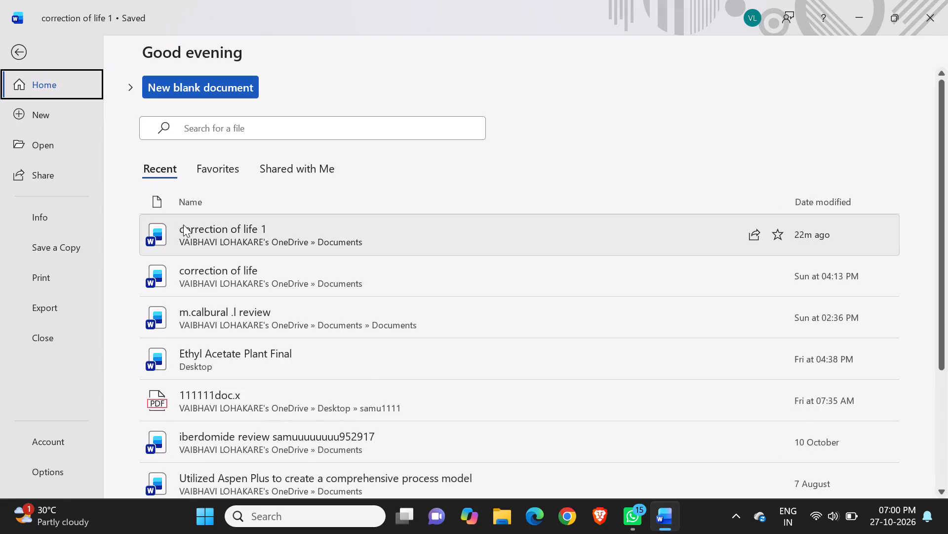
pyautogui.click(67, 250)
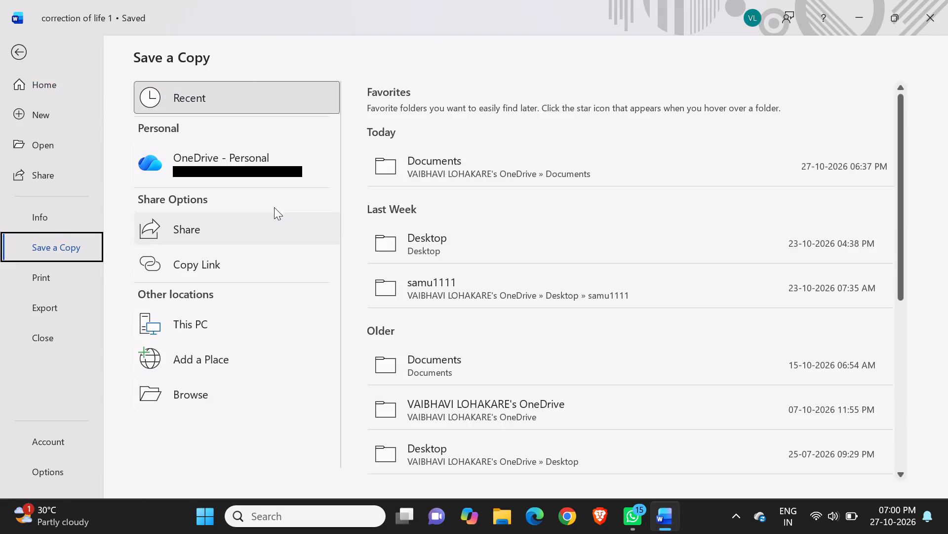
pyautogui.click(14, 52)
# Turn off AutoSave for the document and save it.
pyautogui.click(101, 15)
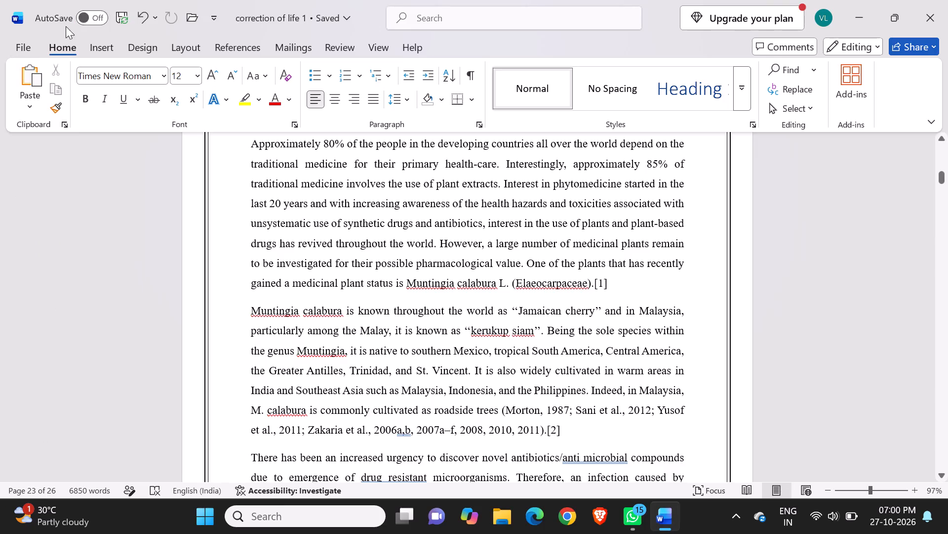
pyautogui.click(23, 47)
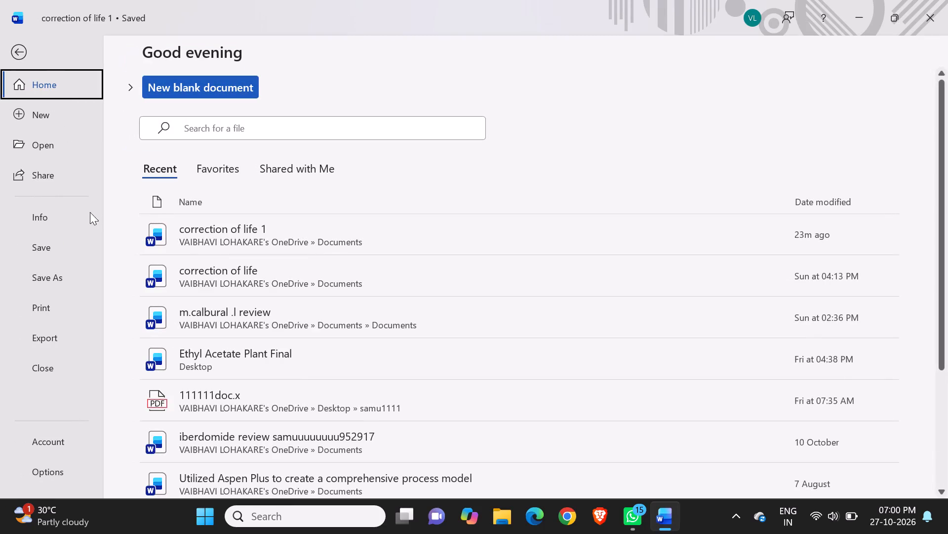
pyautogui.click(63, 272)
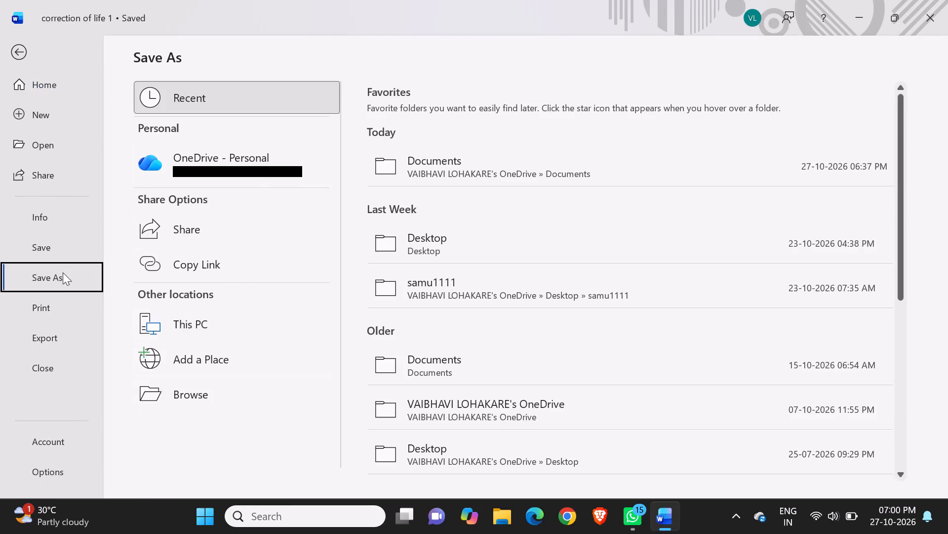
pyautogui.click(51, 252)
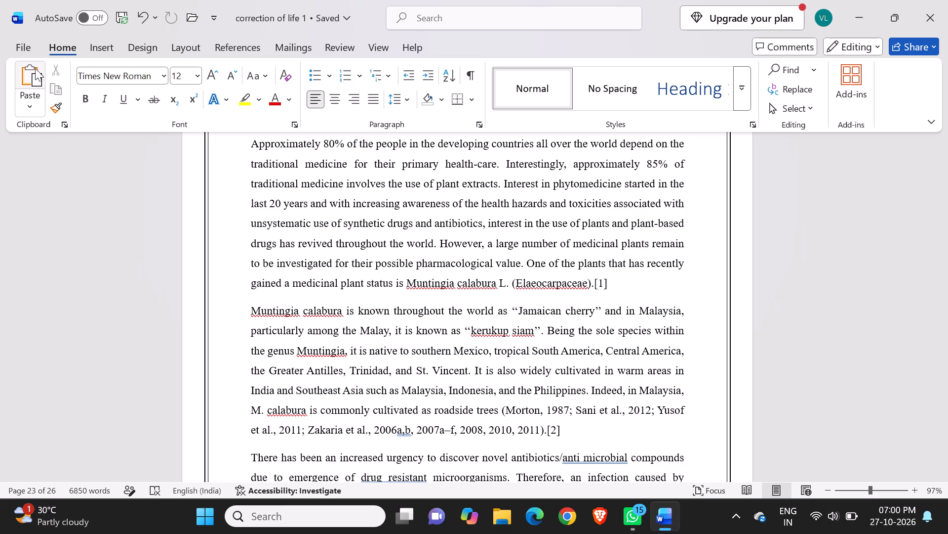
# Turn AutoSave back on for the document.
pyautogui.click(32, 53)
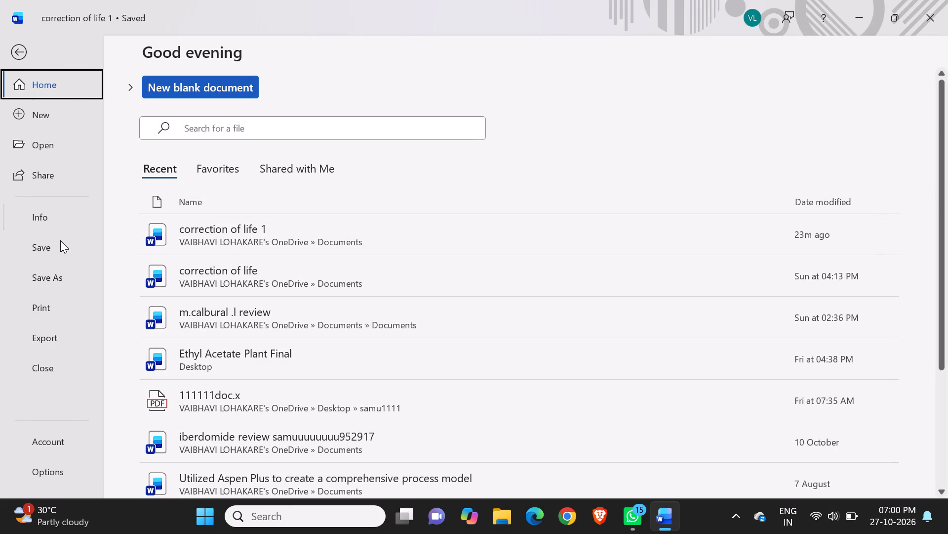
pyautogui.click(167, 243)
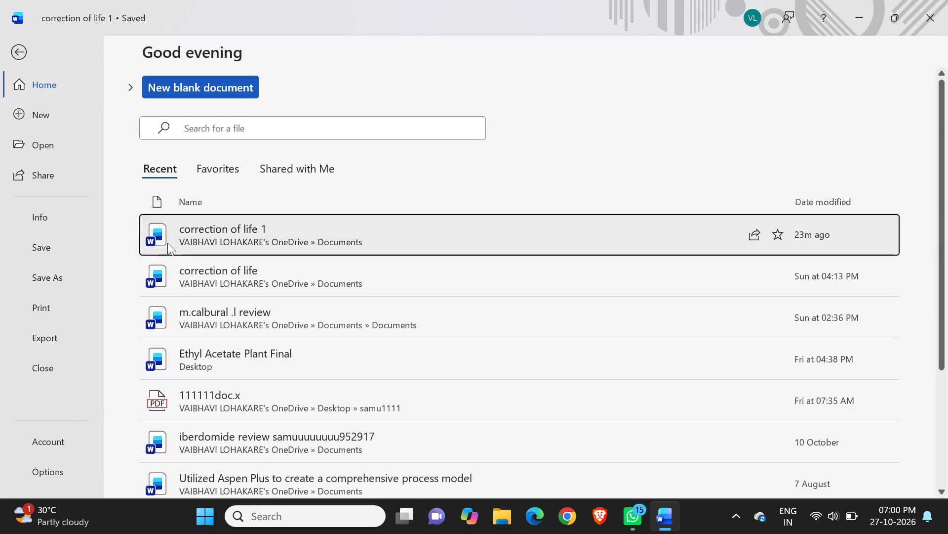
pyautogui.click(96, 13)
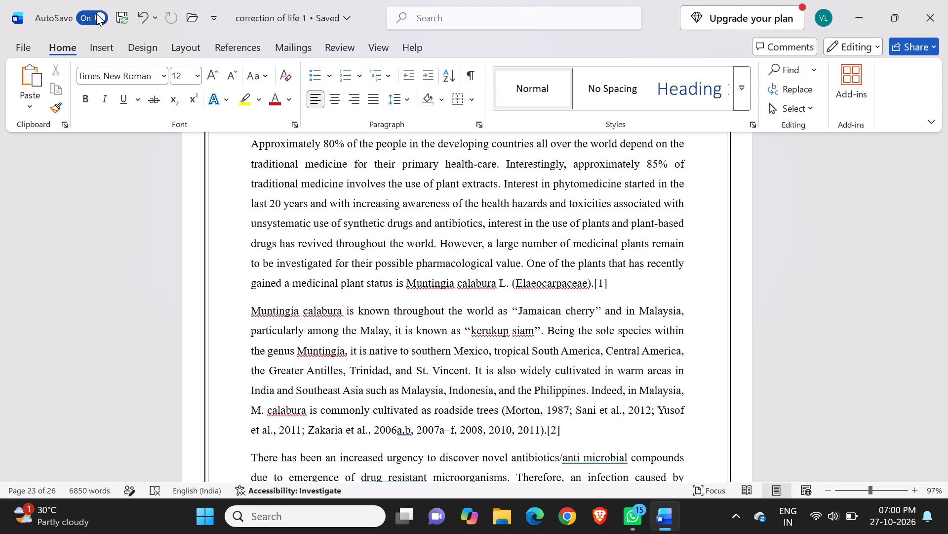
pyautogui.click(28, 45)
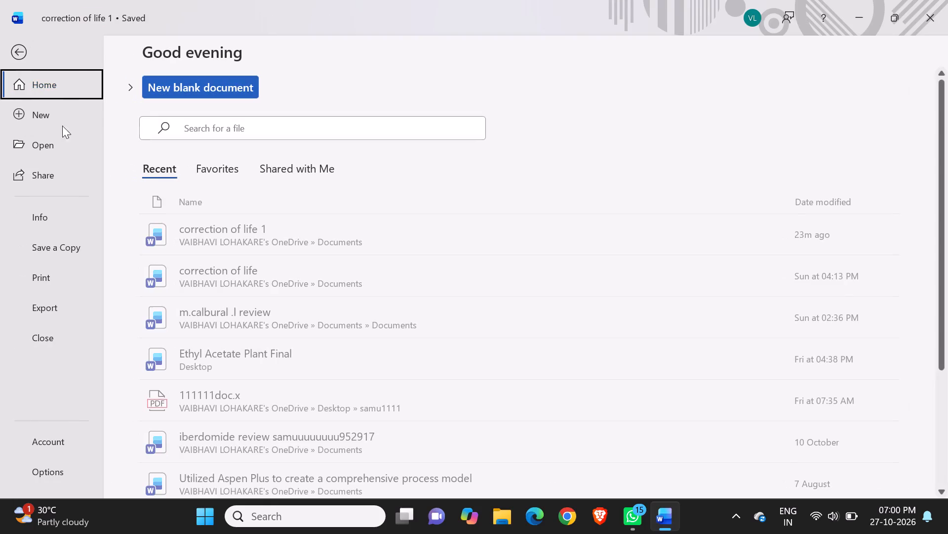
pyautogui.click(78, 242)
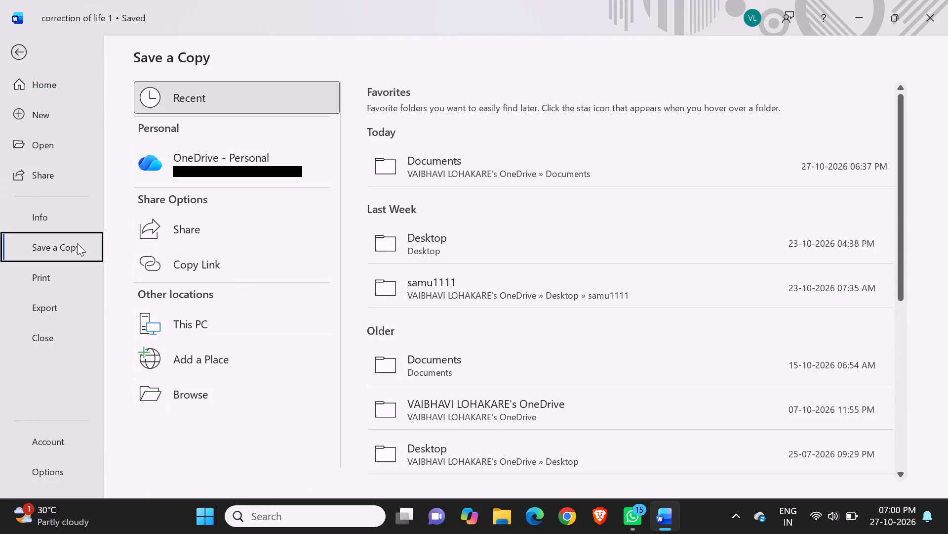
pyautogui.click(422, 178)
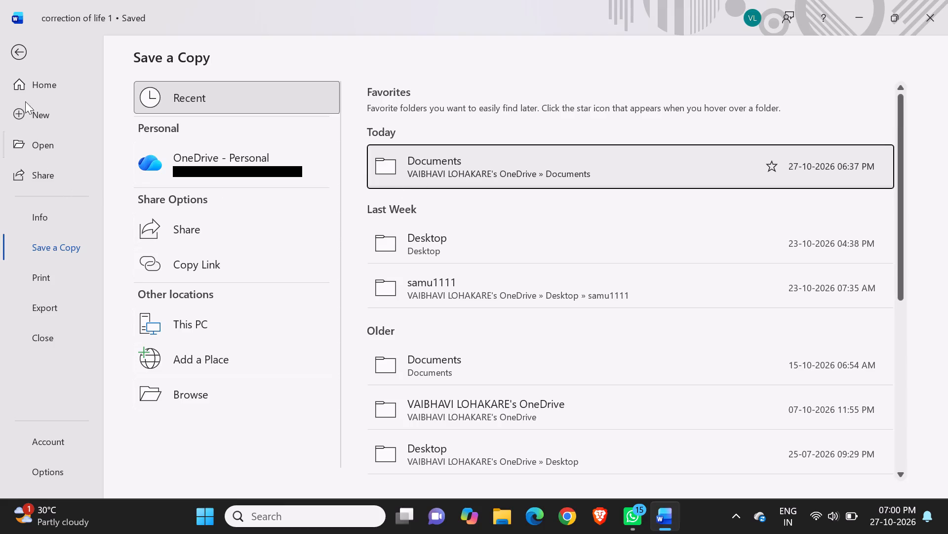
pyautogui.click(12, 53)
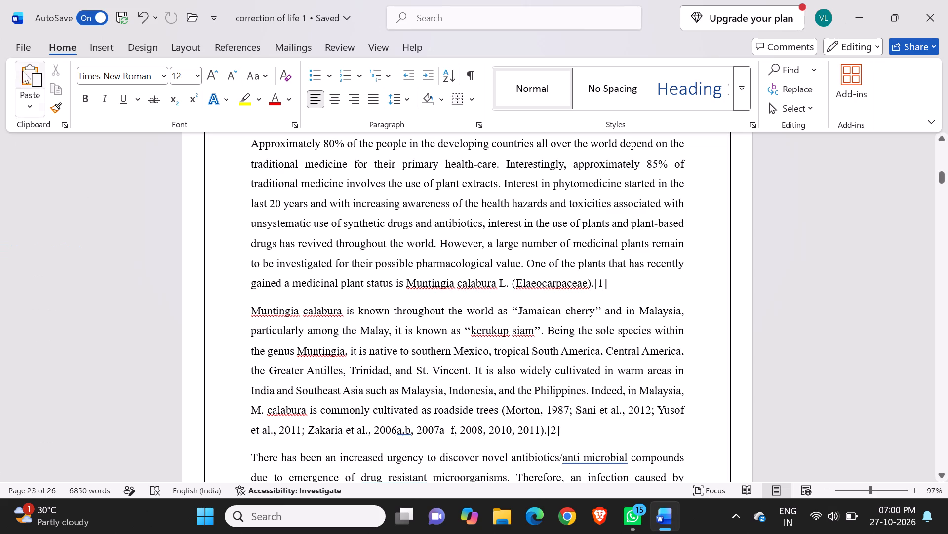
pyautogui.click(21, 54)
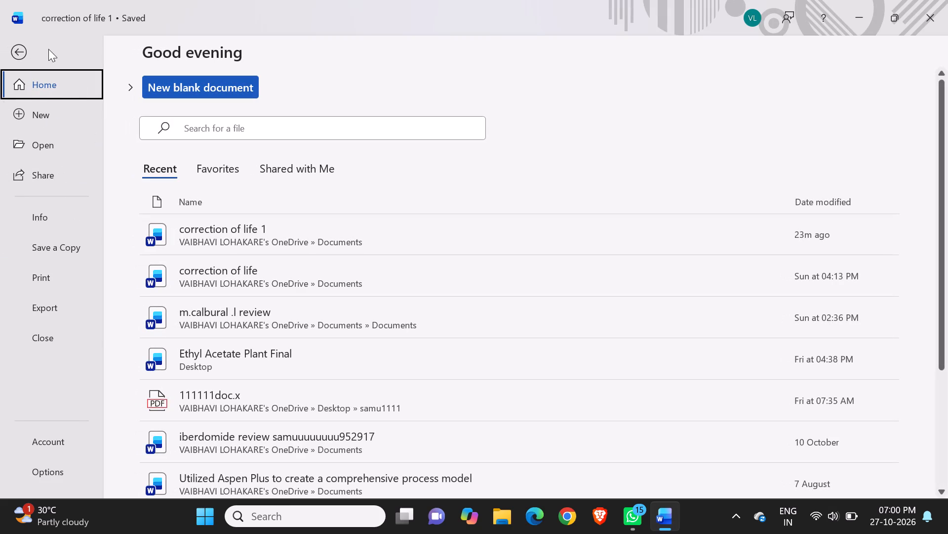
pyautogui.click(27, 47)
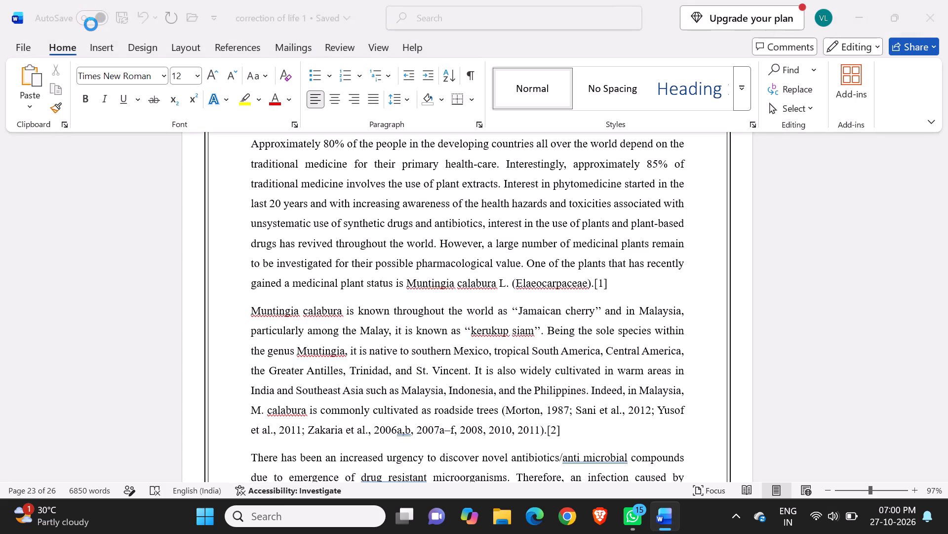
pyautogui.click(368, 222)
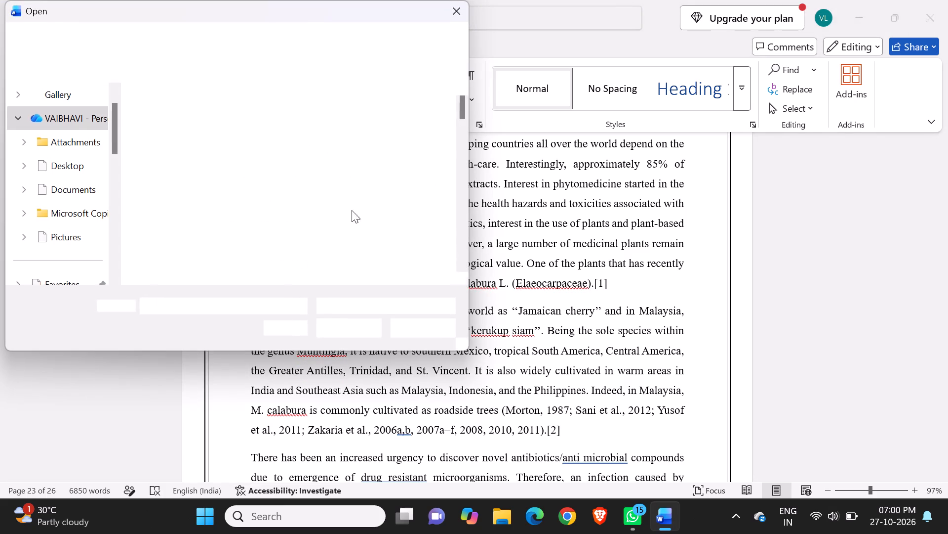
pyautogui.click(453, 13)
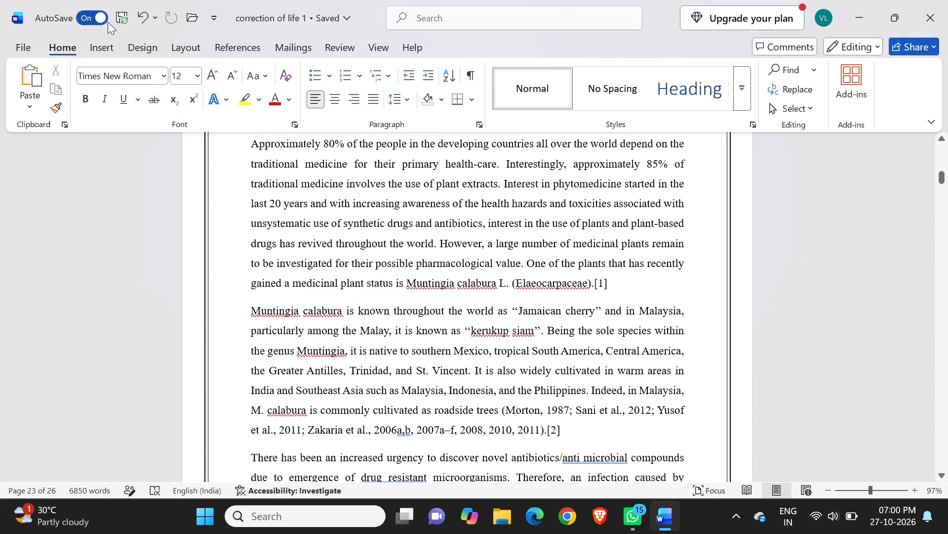
# Turn off AutoSave for the document and save its current version manually.
pyautogui.click(102, 18)
pyautogui.click(24, 41)
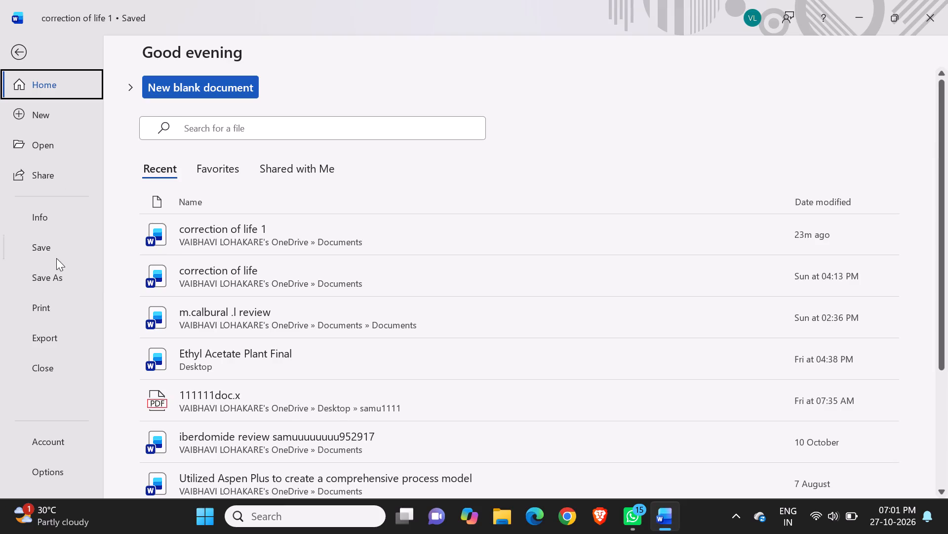
pyautogui.click(61, 277)
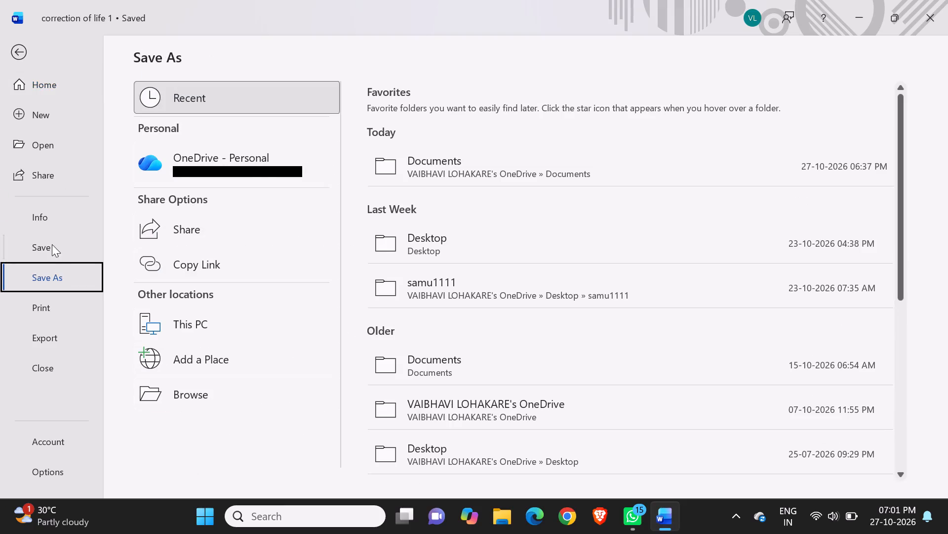
pyautogui.click(52, 243)
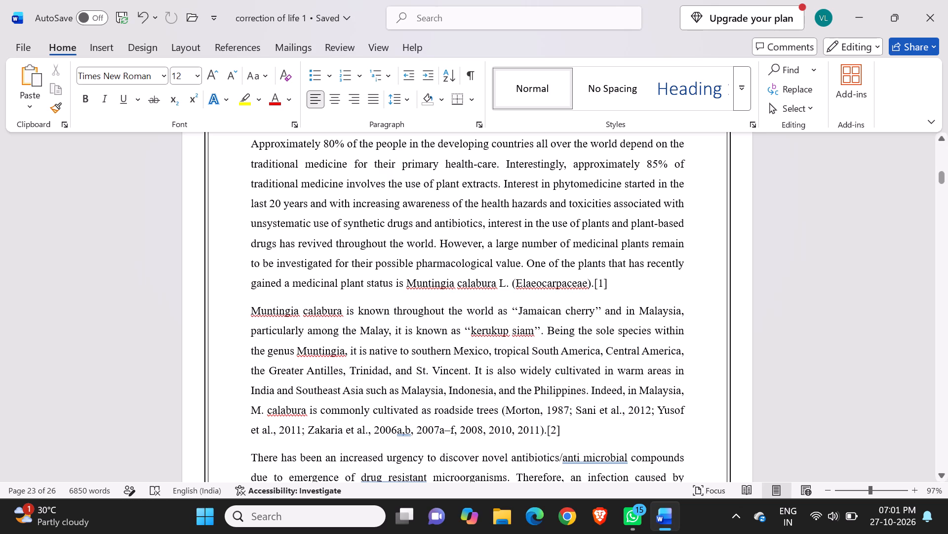
pyautogui.click(21, 54)
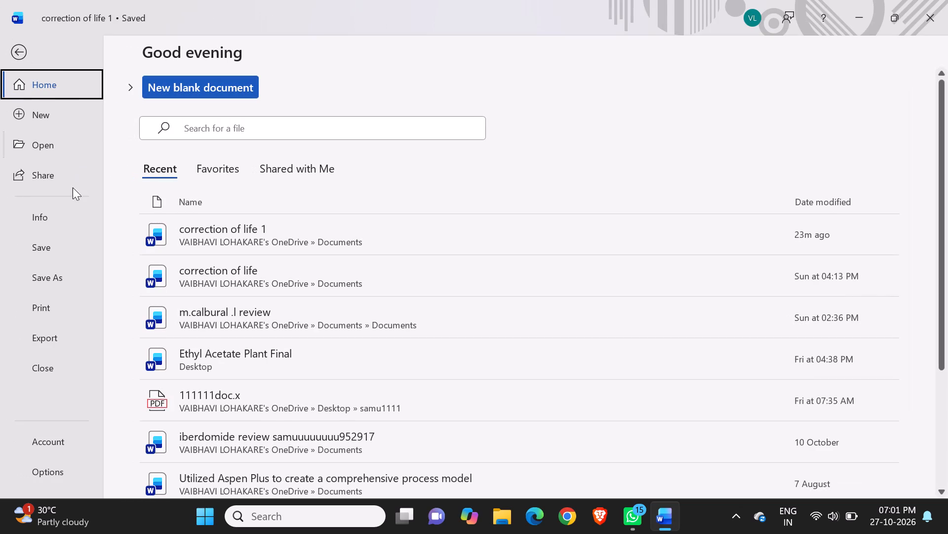
pyautogui.click(54, 248)
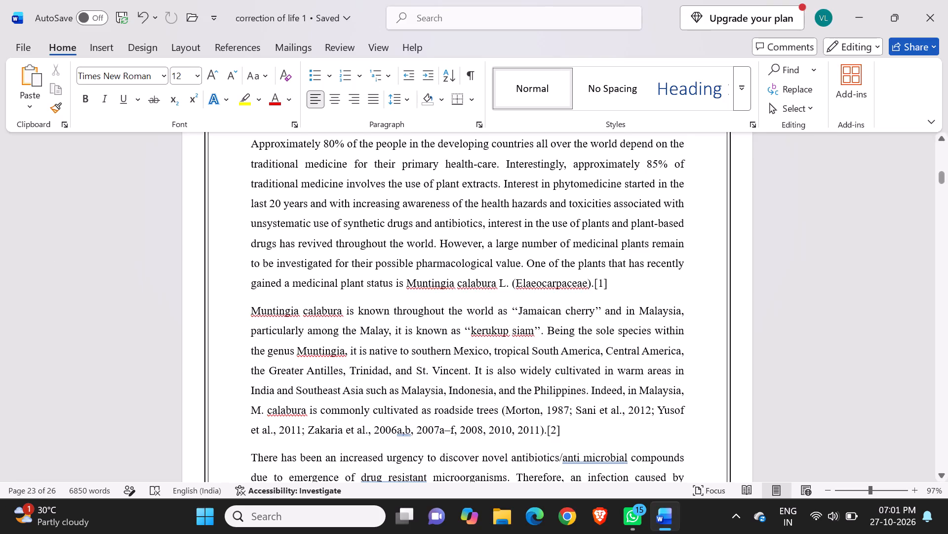
# Save the document as a Word Document named "correction of life 1" in the OneDrive Documents folder, replacing the existing file.
pyautogui.click(17, 49)
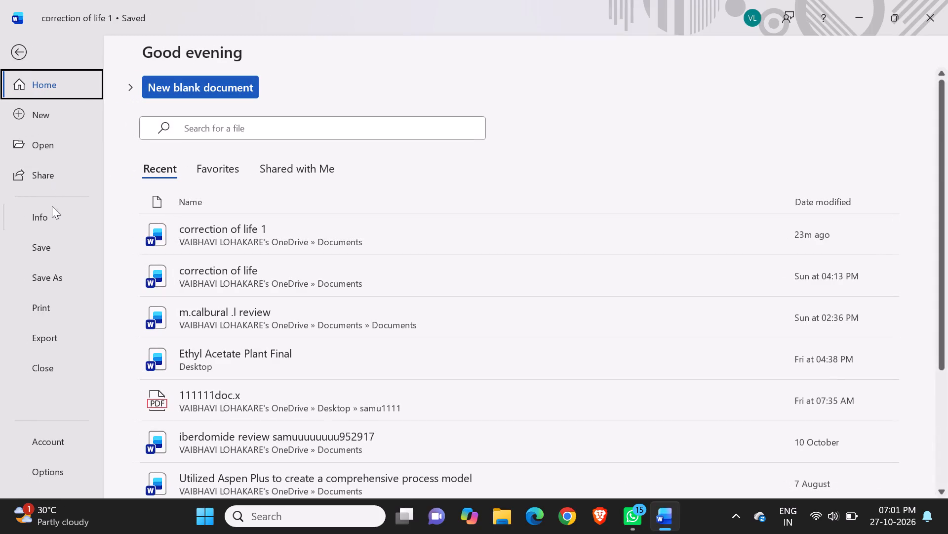
pyautogui.click(40, 285)
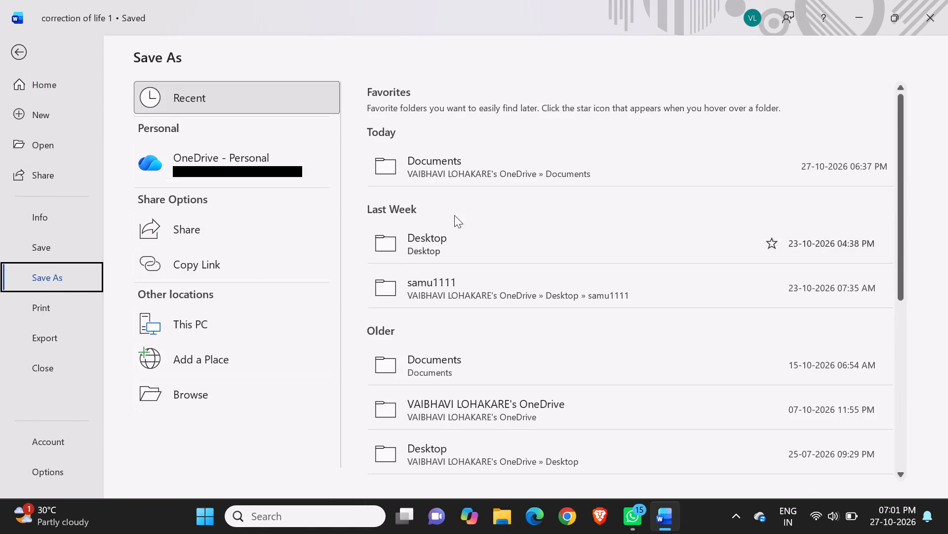
pyautogui.click(481, 163)
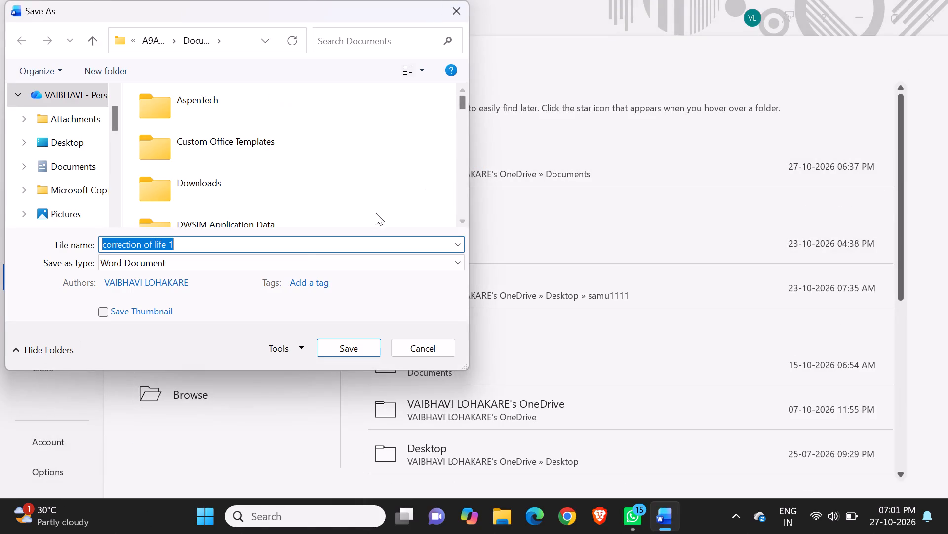
pyautogui.click(340, 345)
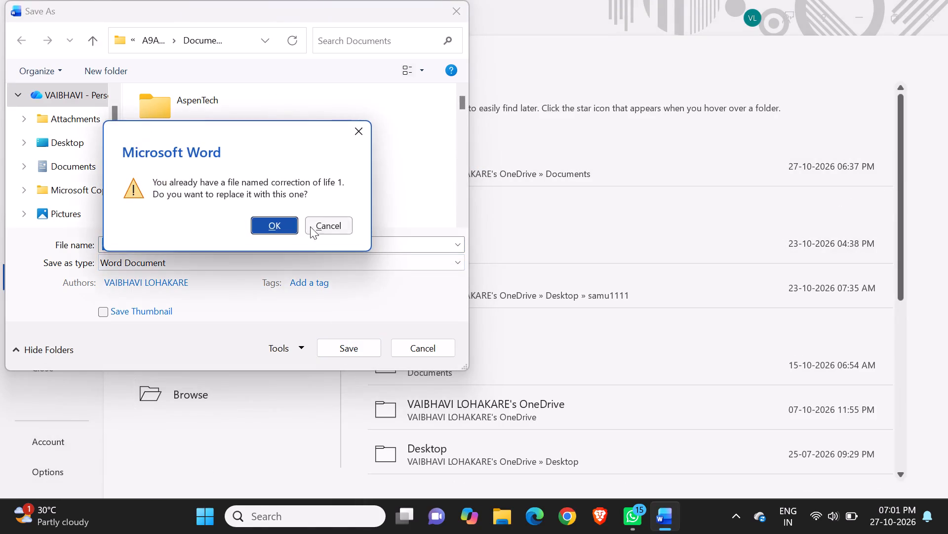
pyautogui.click(277, 224)
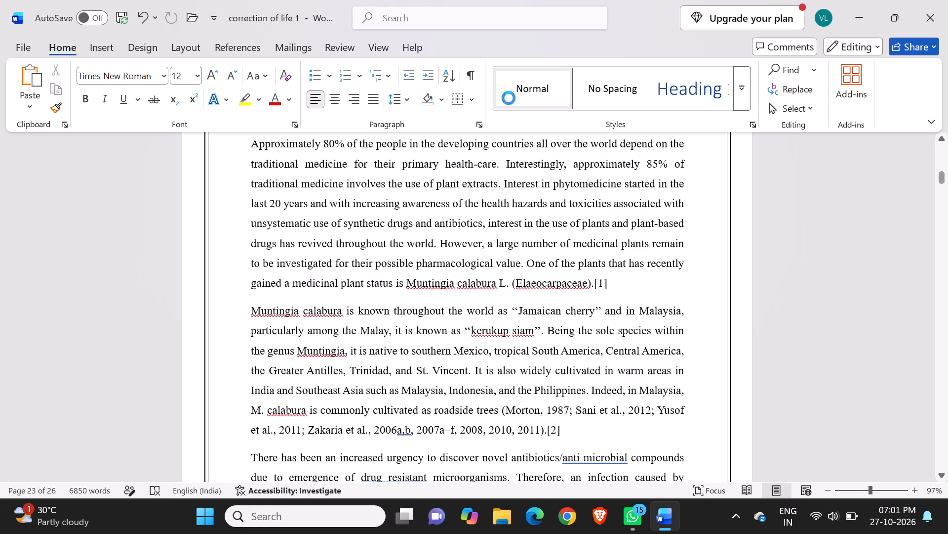
# Review the front pages backwards through the keywords and Abstract up to the title page.
pyautogui.scroll(3, 701, 161)
pyautogui.scroll(14, 640, 196)
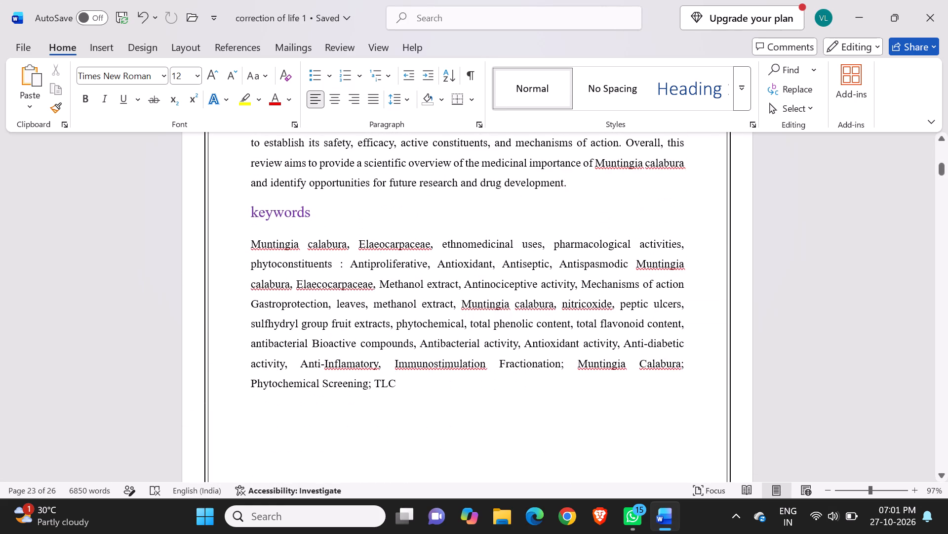
pyautogui.click(939, 153)
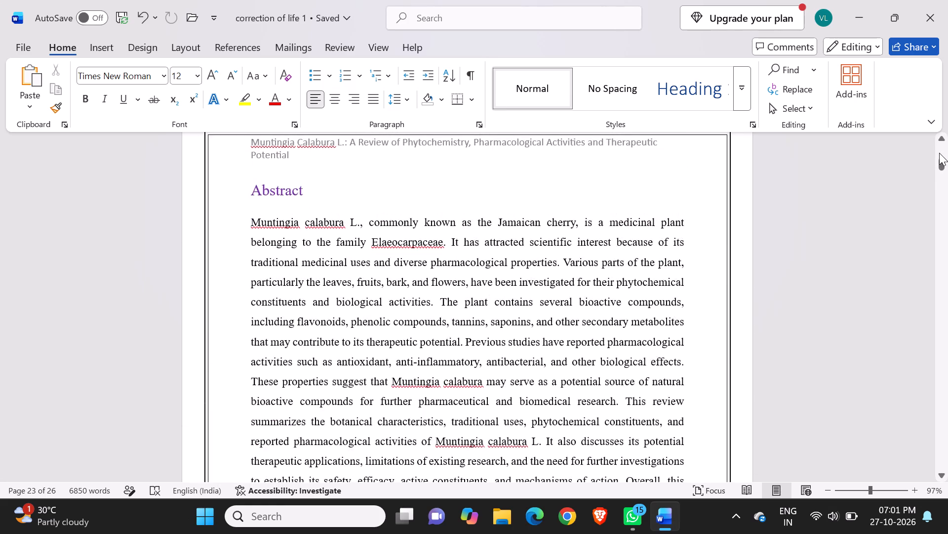
pyautogui.scroll(6, 933, 163)
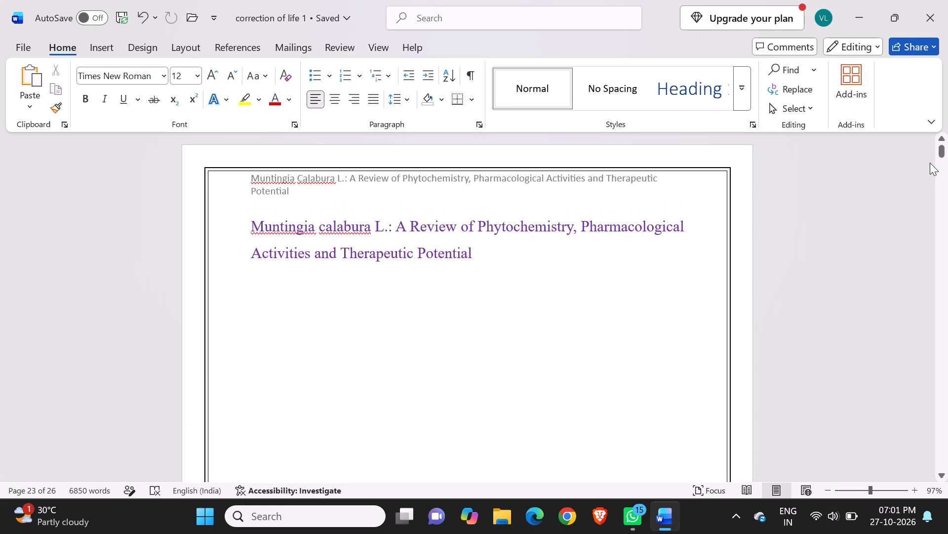